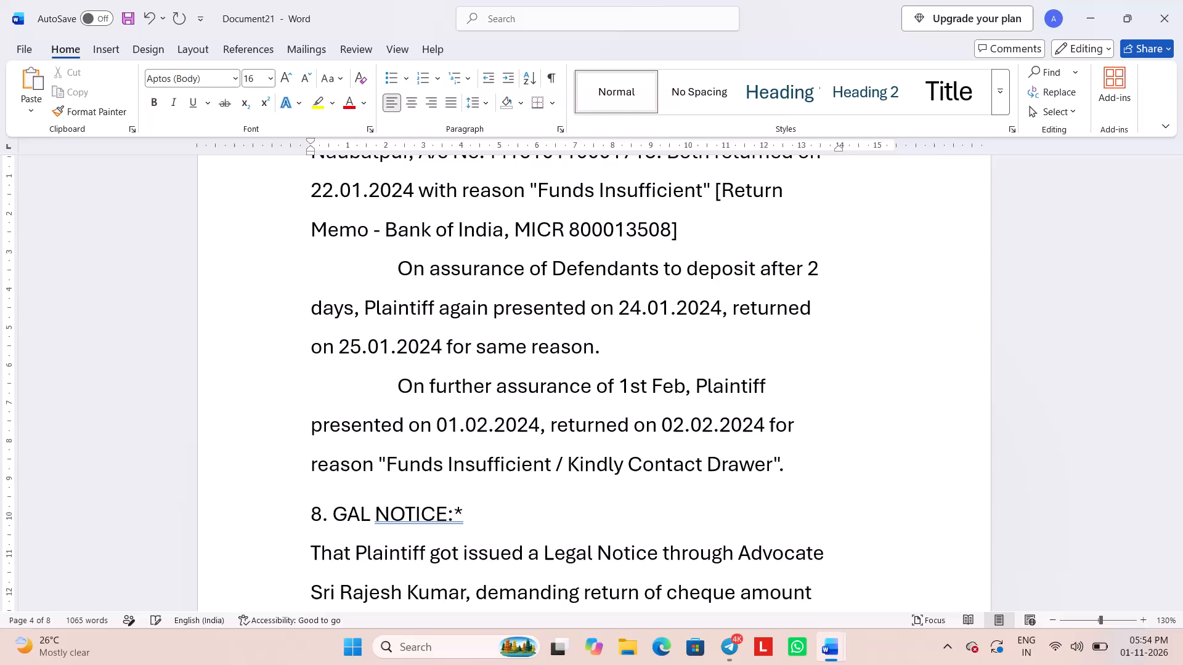
# Delete the leftover heading text after number 8, joining the number to the paragraph beginning "That Plaintiff got issued" with an extra space.
pyautogui.press('Delete')
pyautogui.press('Delete')
pyautogui.press('Delete')
pyautogui.press('Delete')
pyautogui.press('Delete')
pyautogui.press('Delete')
pyautogui.press('Delete')
pyautogui.press('Delete')
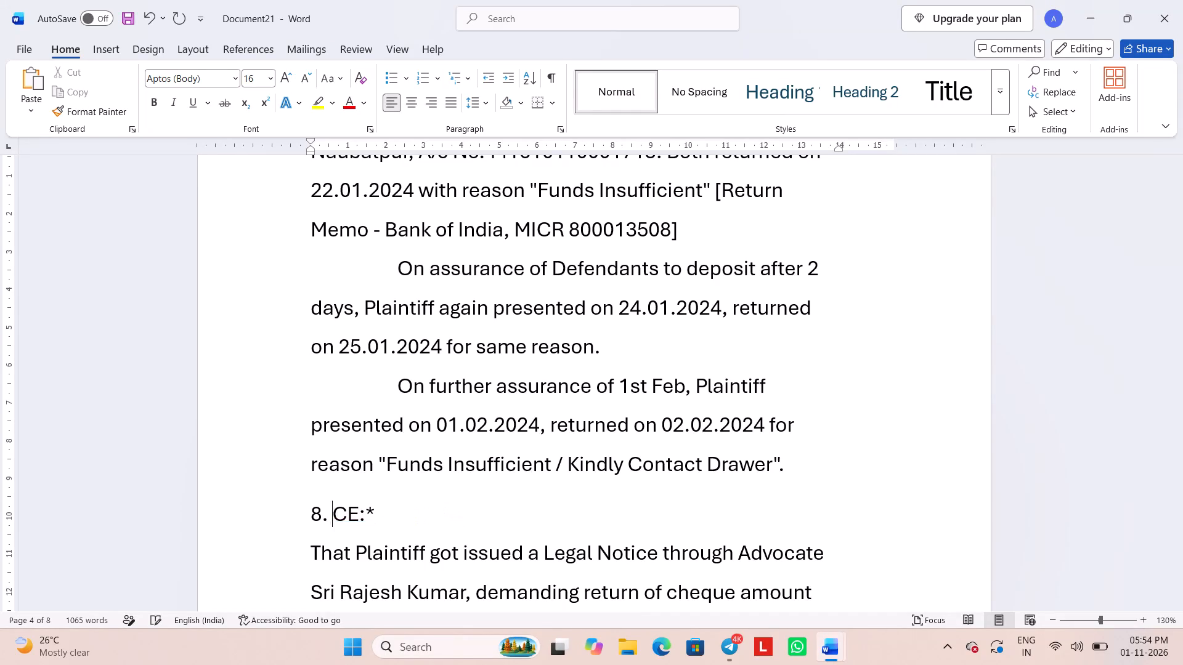
pyautogui.press('Delete')
pyautogui.press('Delete')
pyautogui.press('Delete')
pyautogui.press('Delete')
pyautogui.press('Delete')
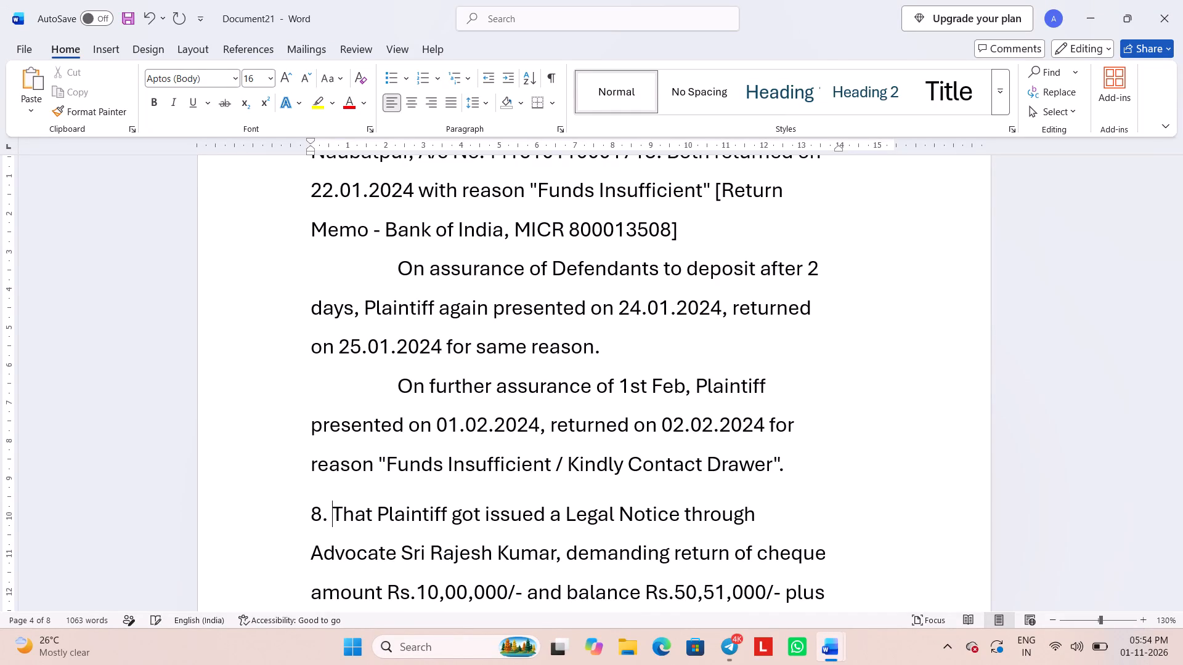
pyautogui.press('space')
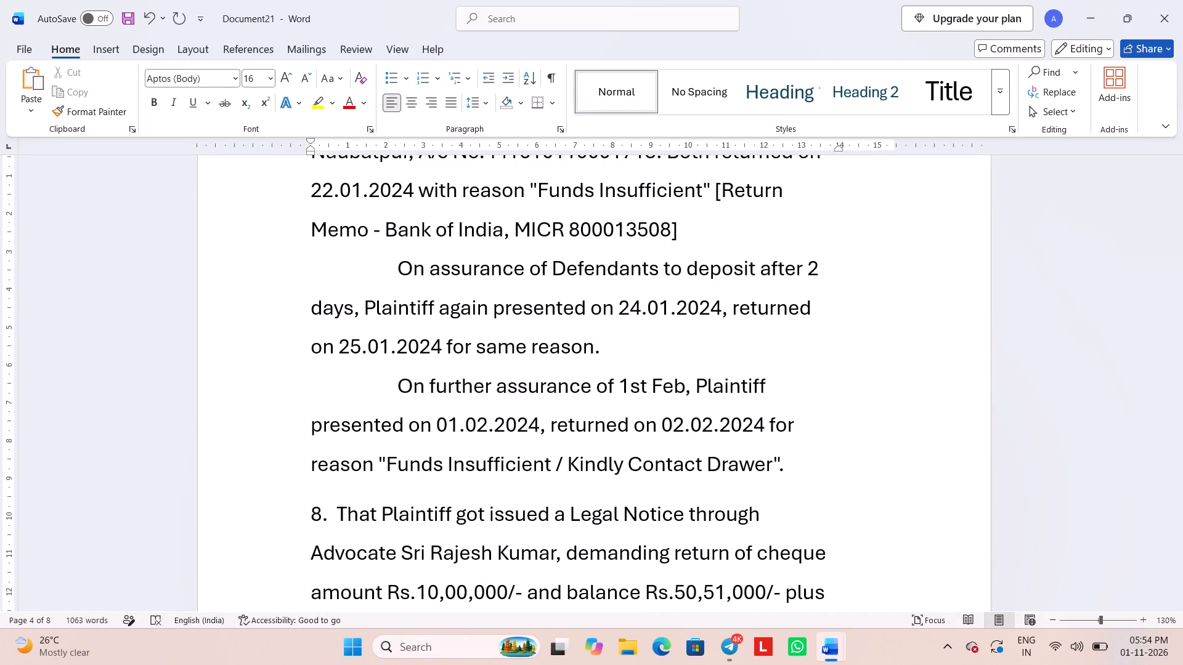
# Delete the sentence "Photocopy of notice and postal receipts are annexed." from paragraph 8, along with the blank line after it.
pyautogui.scroll(-1, 332, 515)
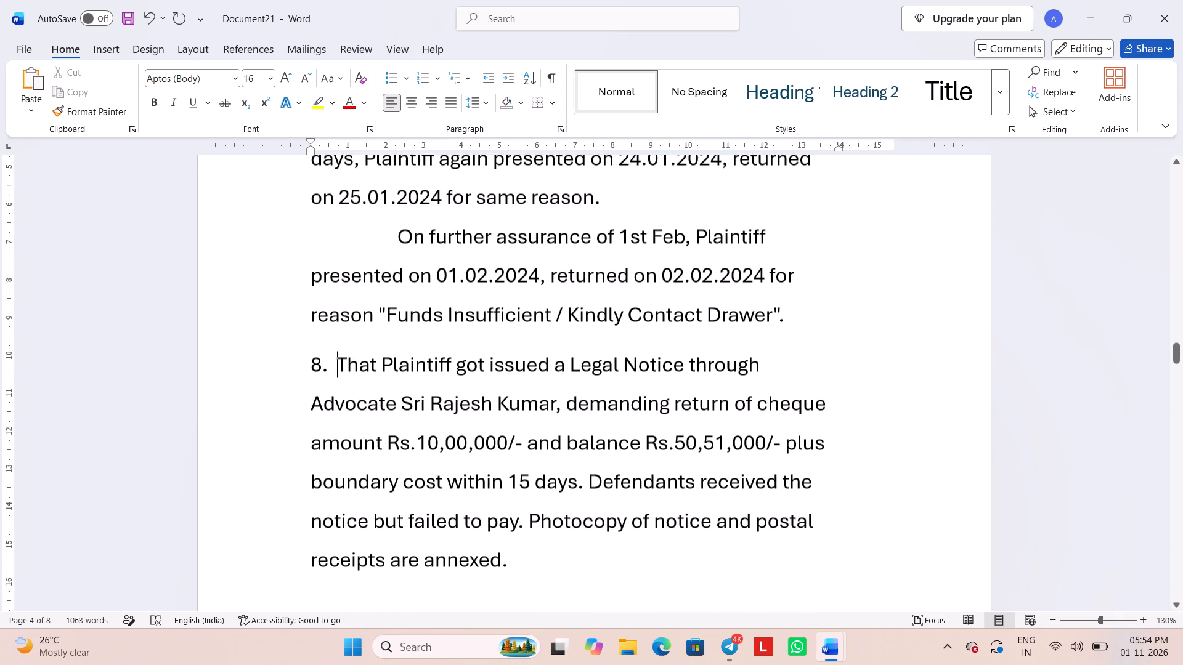
pyautogui.scroll(-1, 332, 515)
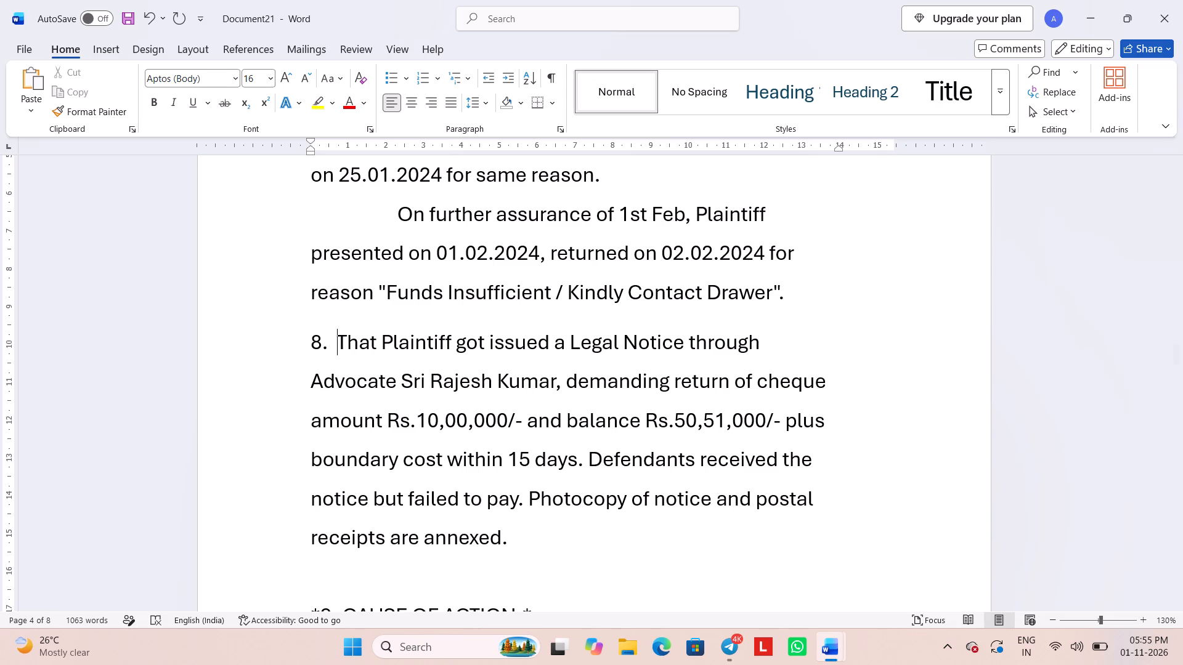
pyautogui.scroll(-1, 332, 515)
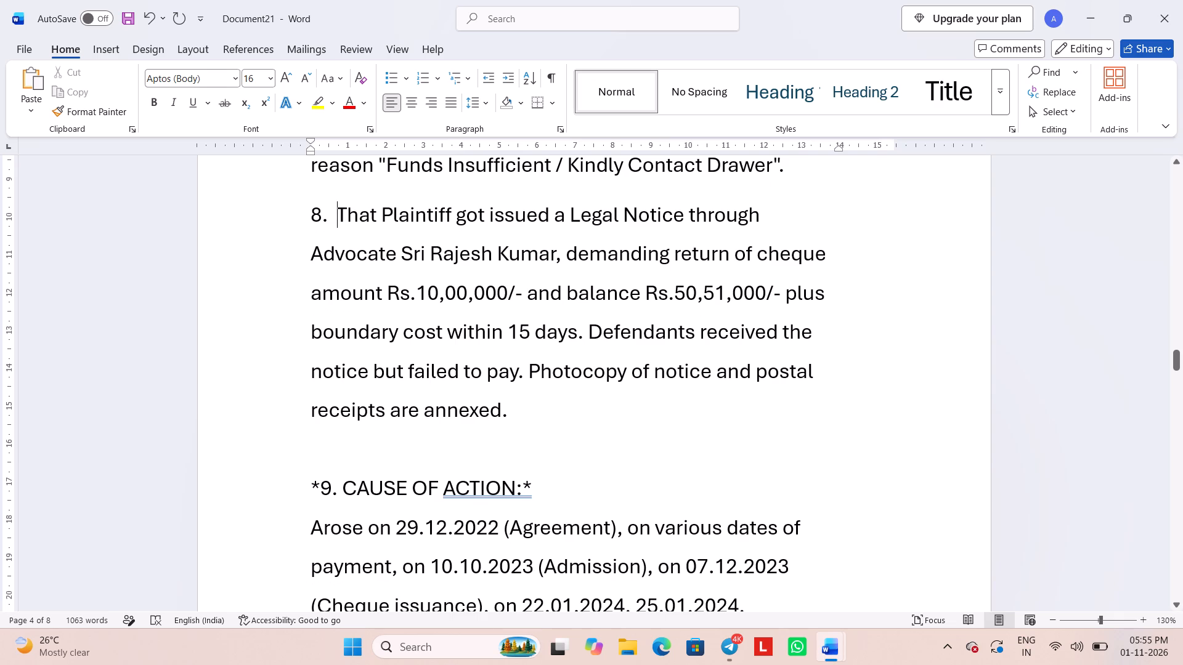
pyautogui.click(527, 370)
pyautogui.press('Delete')
pyautogui.press('Delete')
pyautogui.press('Delete')
pyautogui.press('Delete')
pyautogui.press('Delete')
pyautogui.press('Delete')
pyautogui.press('Delete')
pyautogui.press('Delete')
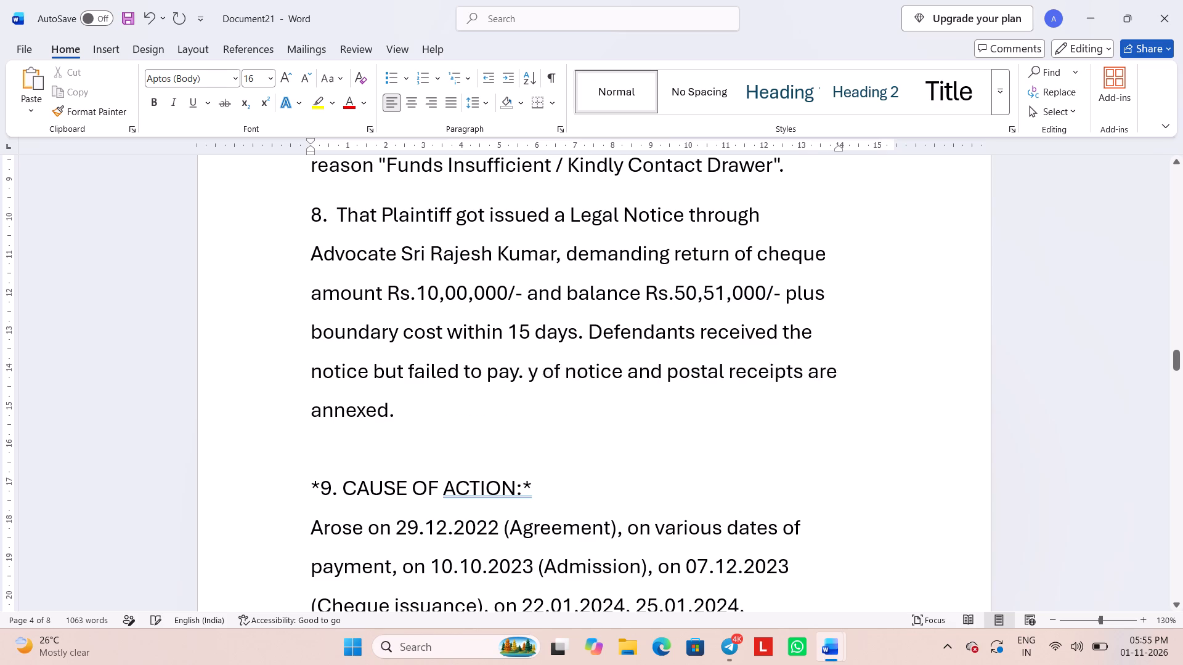
pyautogui.press('Delete')
pyautogui.press('Delete')
pyautogui.press('Delete')
pyautogui.press('Delete')
pyautogui.press('Delete')
pyautogui.press('Delete')
pyautogui.press('Delete')
pyautogui.press('Delete')
pyautogui.press('Delete')
pyautogui.press('Delete')
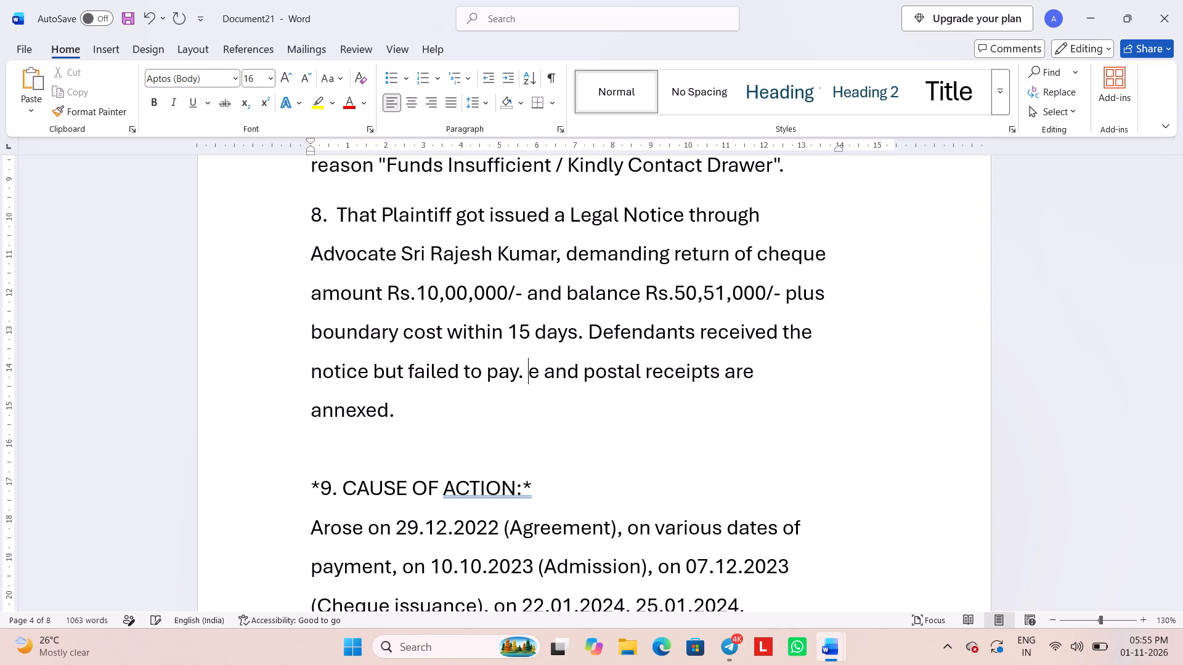
pyautogui.press('Delete')
pyautogui.press('Delete')
pyautogui.press('Delete')
pyautogui.press('Delete')
pyautogui.press('Delete')
pyautogui.press('Delete')
pyautogui.press('Delete')
pyautogui.press('Delete')
pyautogui.press('Delete')
pyautogui.press('Delete')
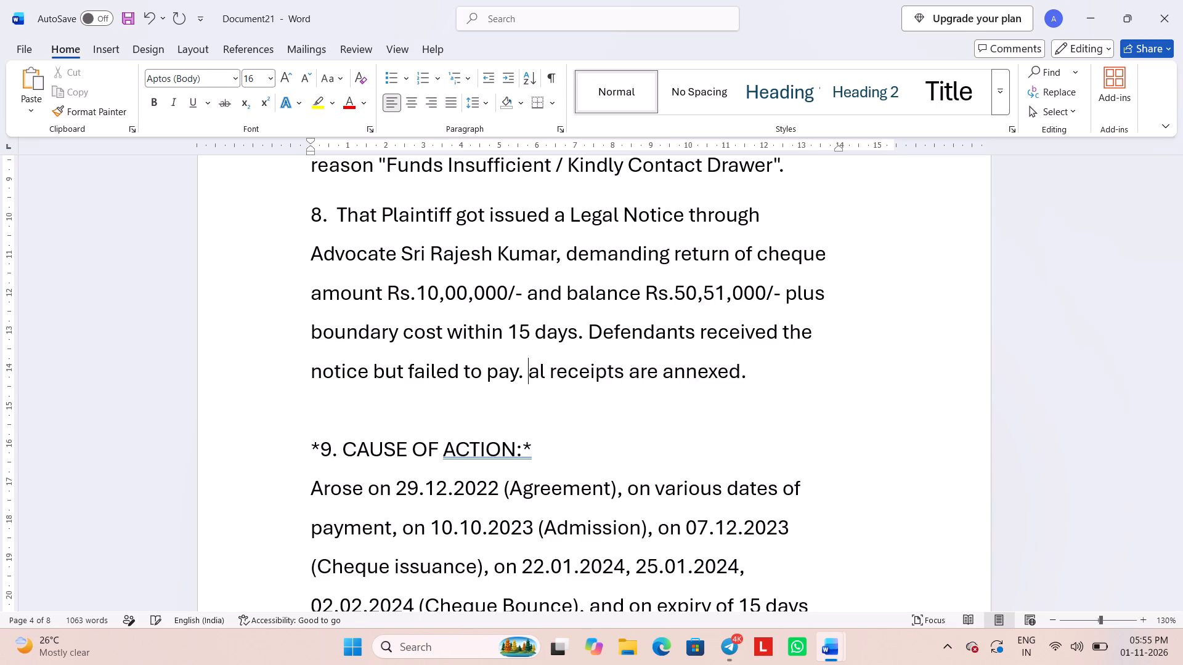
pyautogui.press('Delete')
pyautogui.press('Delete')
pyautogui.press('Delete')
pyautogui.press('Delete')
pyautogui.press('Delete')
pyautogui.press('Delete')
pyautogui.press('Delete')
pyautogui.press('Delete')
pyautogui.press('Delete')
pyautogui.press('Delete')
pyautogui.press('Delete')
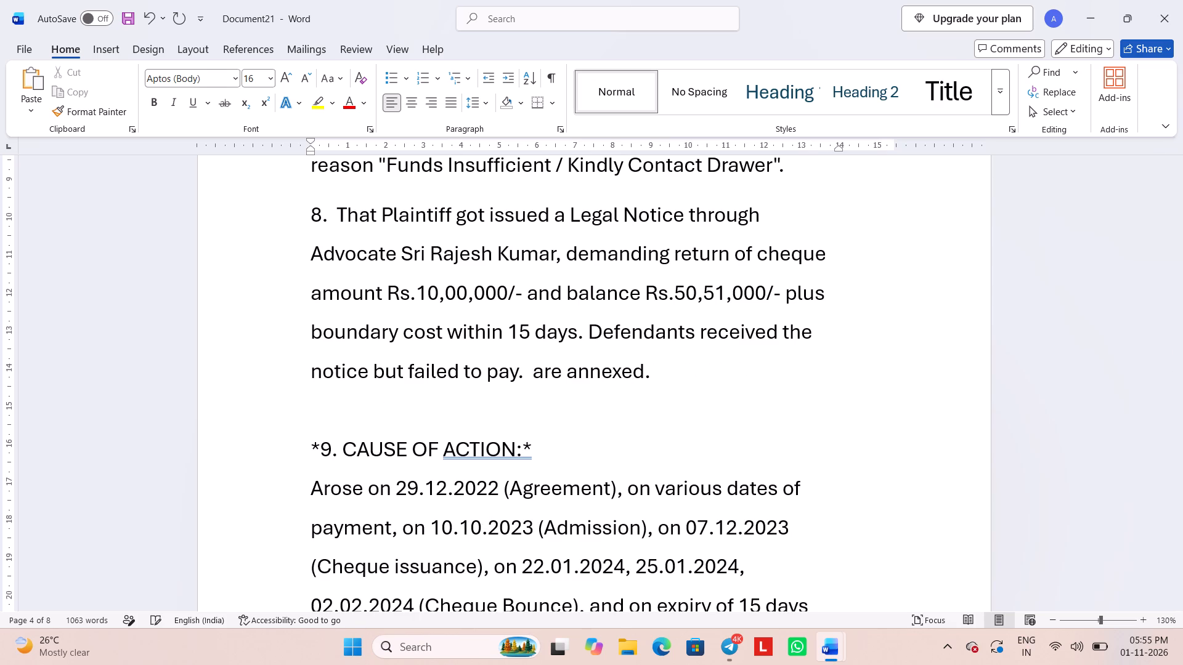
pyautogui.press('Delete')
pyautogui.press('Delete')
pyautogui.press('Delete')
pyautogui.press('Delete')
pyautogui.press('Delete')
pyautogui.press('Delete')
pyautogui.press('Delete')
pyautogui.press('Delete')
pyautogui.press('Delete')
pyautogui.press('Delete')
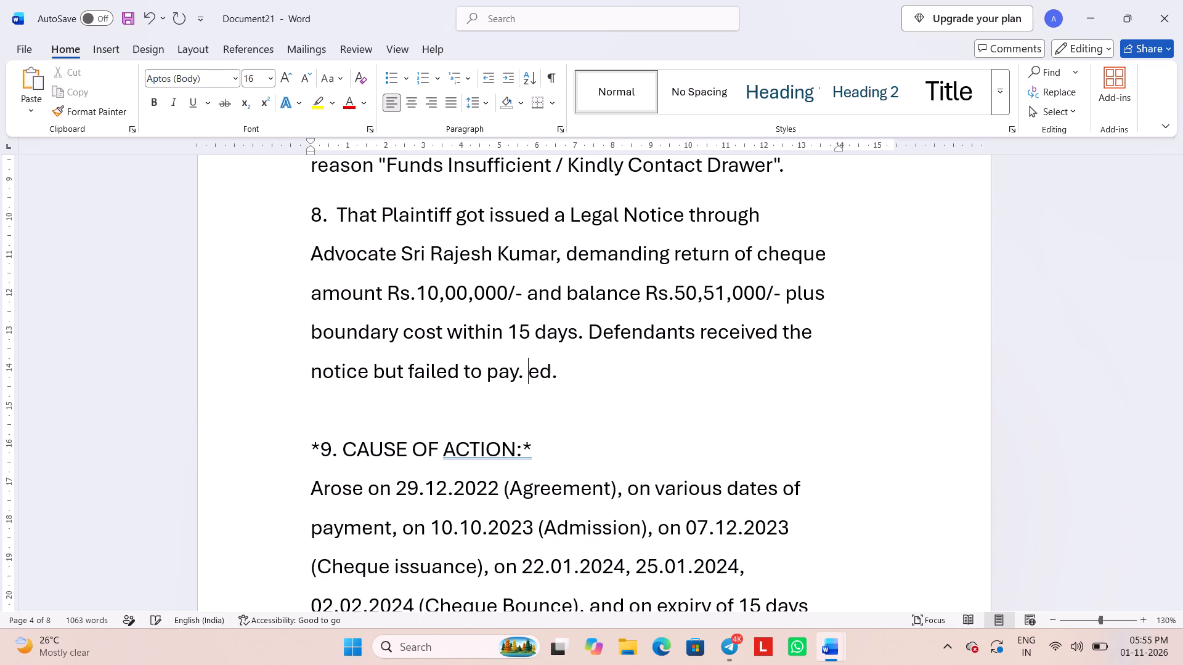
pyautogui.press('Delete')
pyautogui.press('Delete')
pyautogui.press('Delete')
pyautogui.press('Delete')
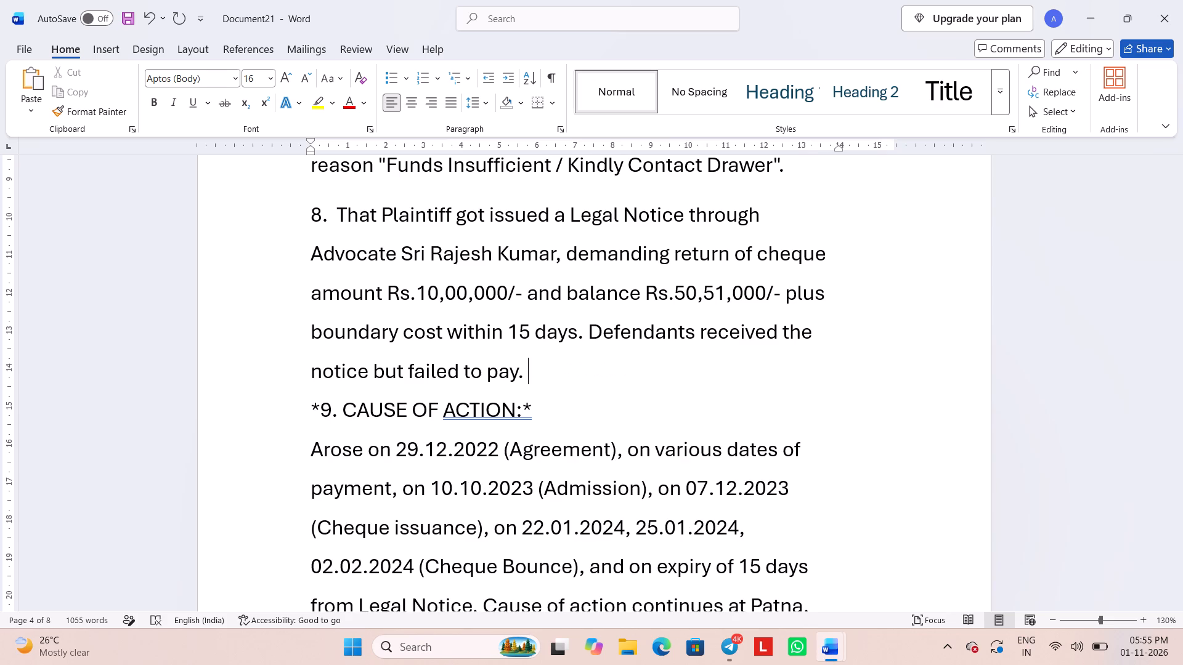
# Remove the asterisks and the heading text "CAUSE OF ACTION:" from item 9, keeping only its number.
pyautogui.click(311, 408)
pyautogui.press('Delete')
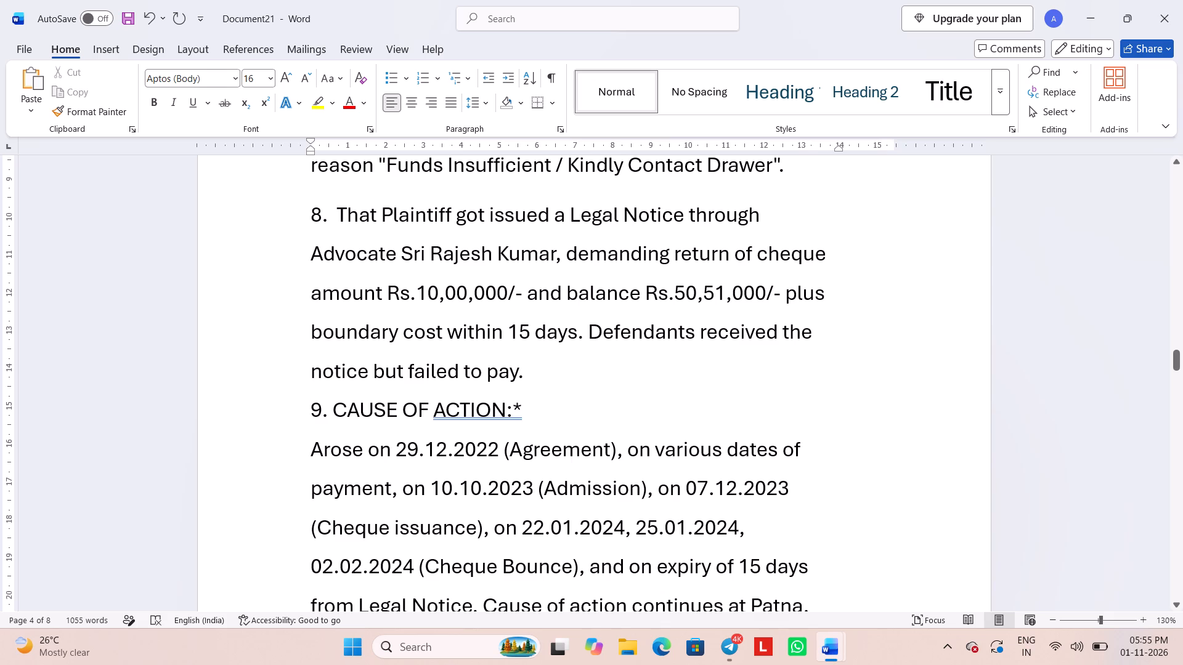
pyautogui.click(330, 411)
pyautogui.press('Delete')
pyautogui.press('Delete')
pyautogui.press('Delete')
pyautogui.press('Delete')
pyautogui.press('Delete')
pyautogui.press('Delete')
pyautogui.press('Delete')
pyautogui.press('Delete')
pyautogui.press('Delete')
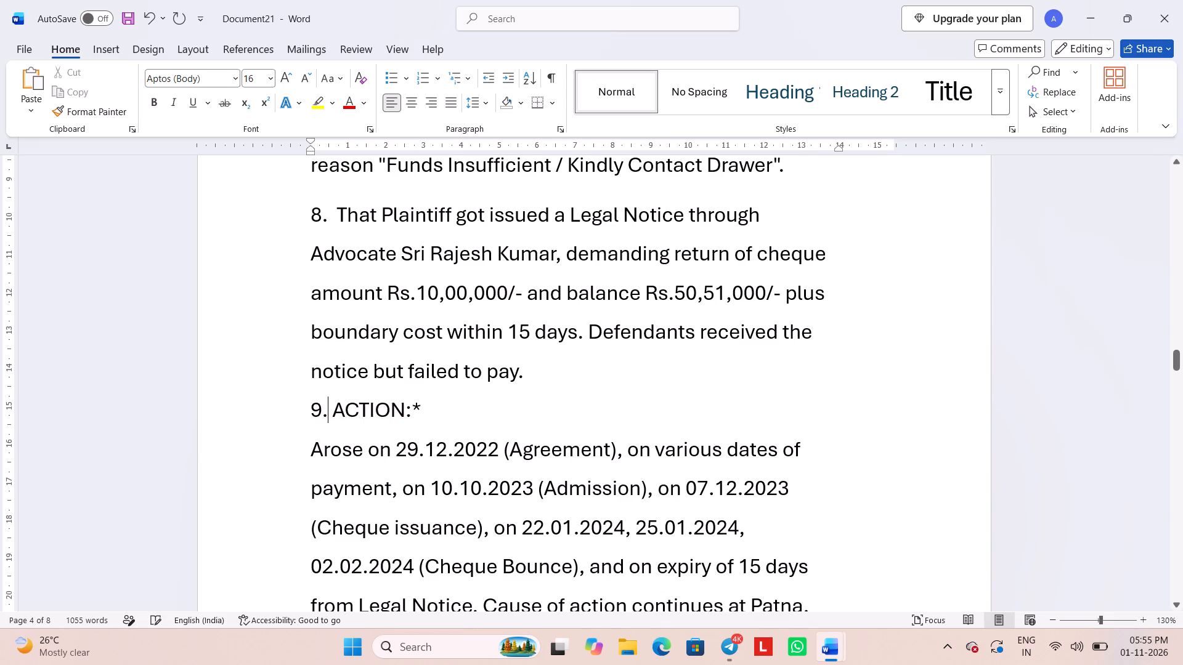
pyautogui.press('Delete')
pyautogui.press('Delete')
pyautogui.press('Delete')
pyautogui.press('Delete')
pyautogui.press('Delete')
pyautogui.press('Delete')
pyautogui.press('Delete')
pyautogui.press('Delete')
pyautogui.press('Delete')
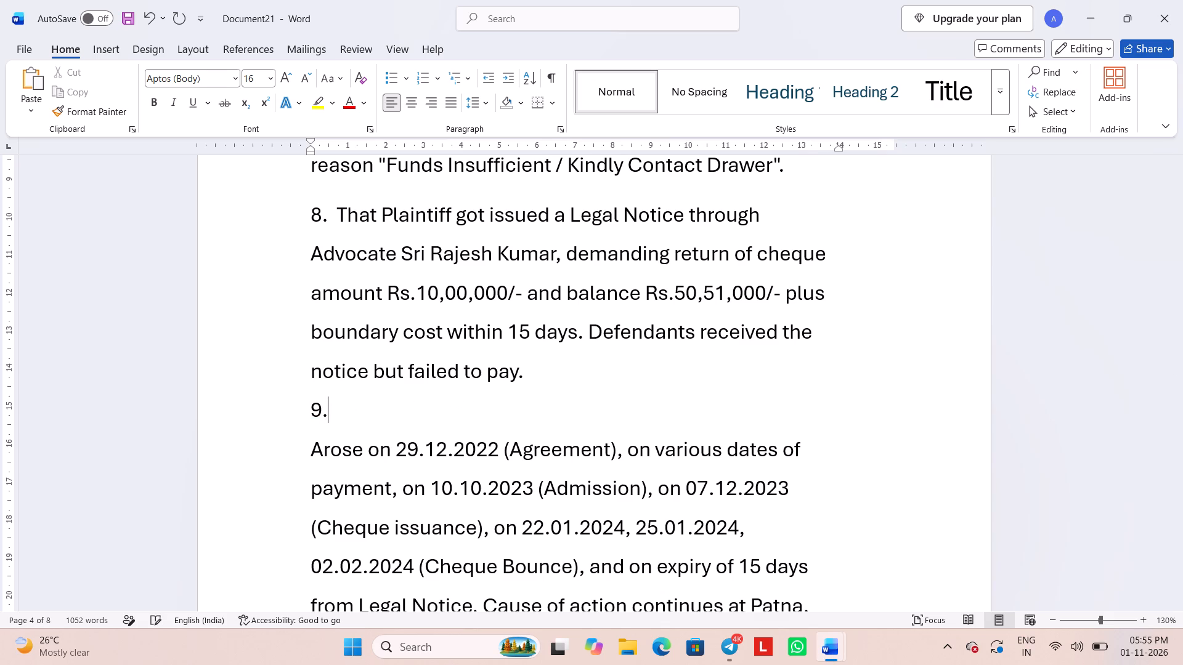
# Begin paragraph 9 with "That the cause of action" and join the following line to it, changing "Arose" to lowercase "arose".
pyautogui.press('space')
pyautogui.press('space')
pyautogui.hotkey('shift', 't')
pyautogui.write('hat')
pyautogui.press('space')
pyautogui.write('the')
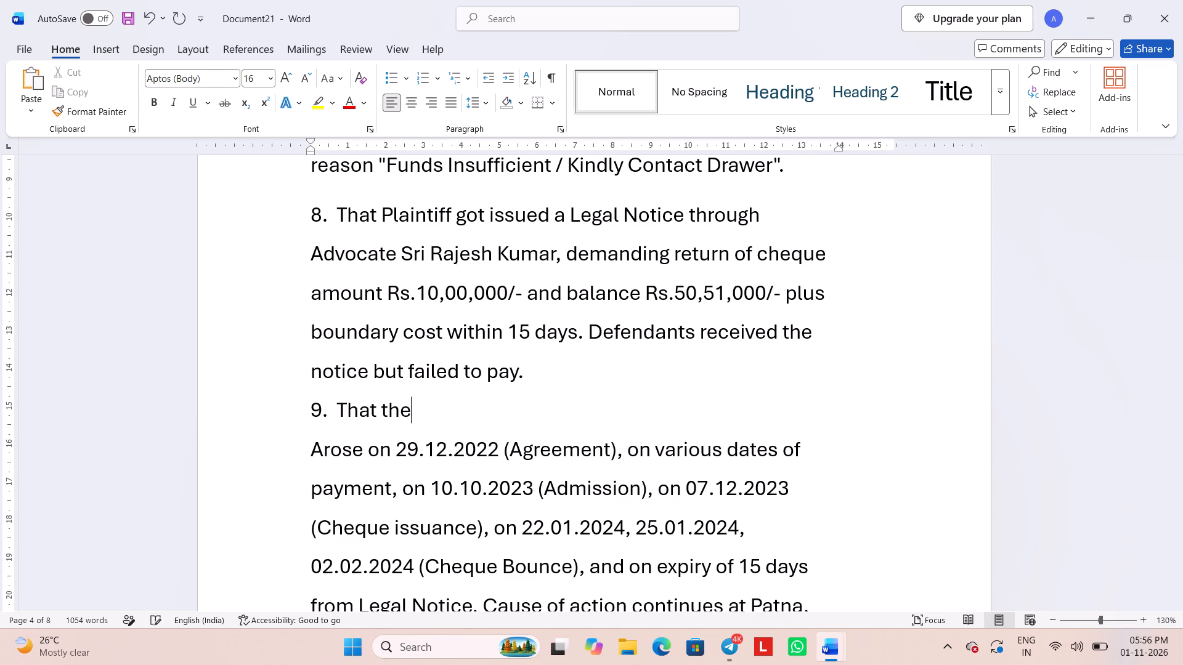
pyautogui.press('space')
pyautogui.write('ca')
pyautogui.press('u')
pyautogui.write('se')
pyautogui.press('space')
pyautogui.write('of')
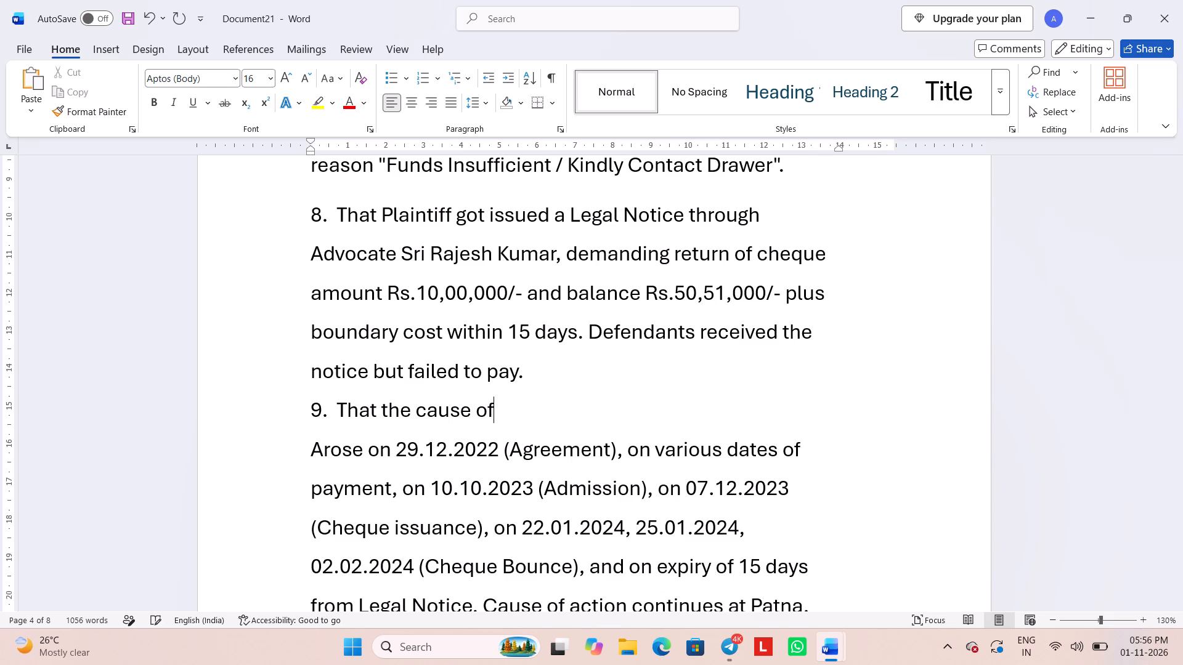
pyautogui.press('space')
pyautogui.press('a')
pyautogui.write('ct')
pyautogui.write('ion')
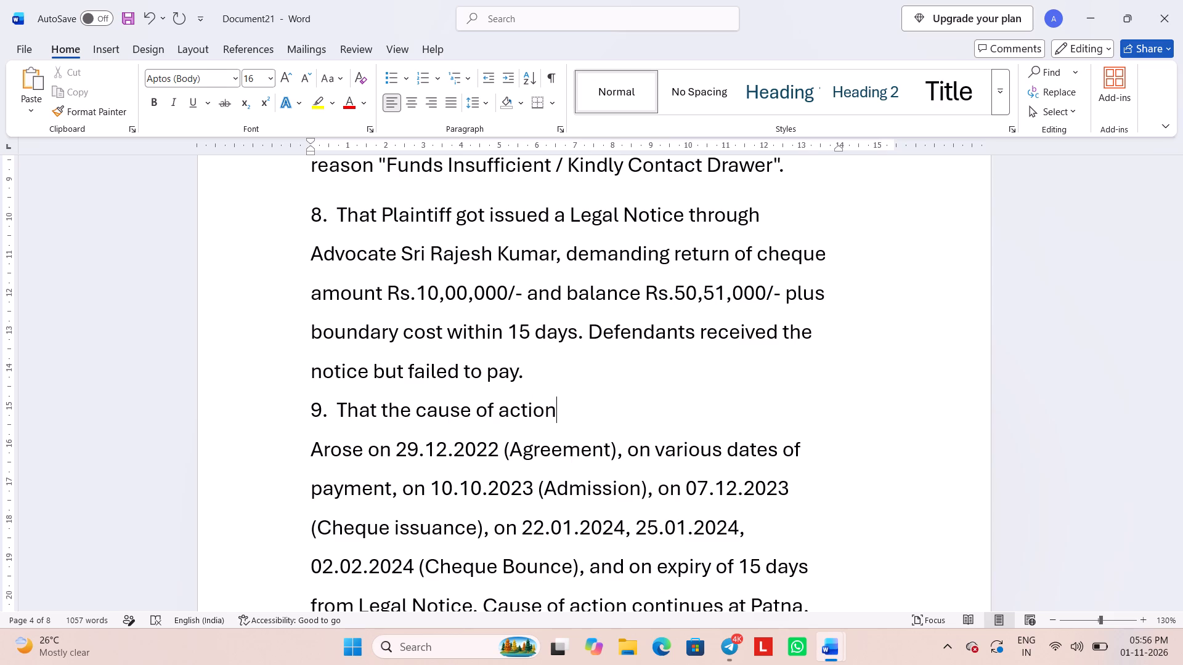
pyautogui.press('space')
pyautogui.press('Delete')
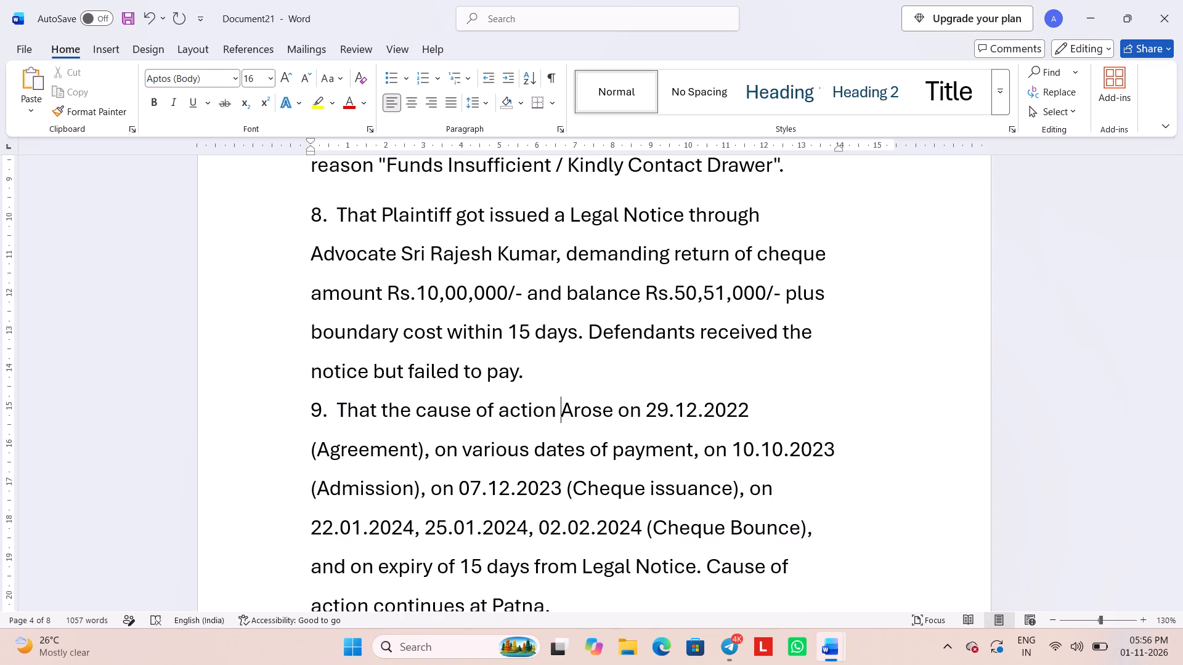
pyautogui.press('Delete')
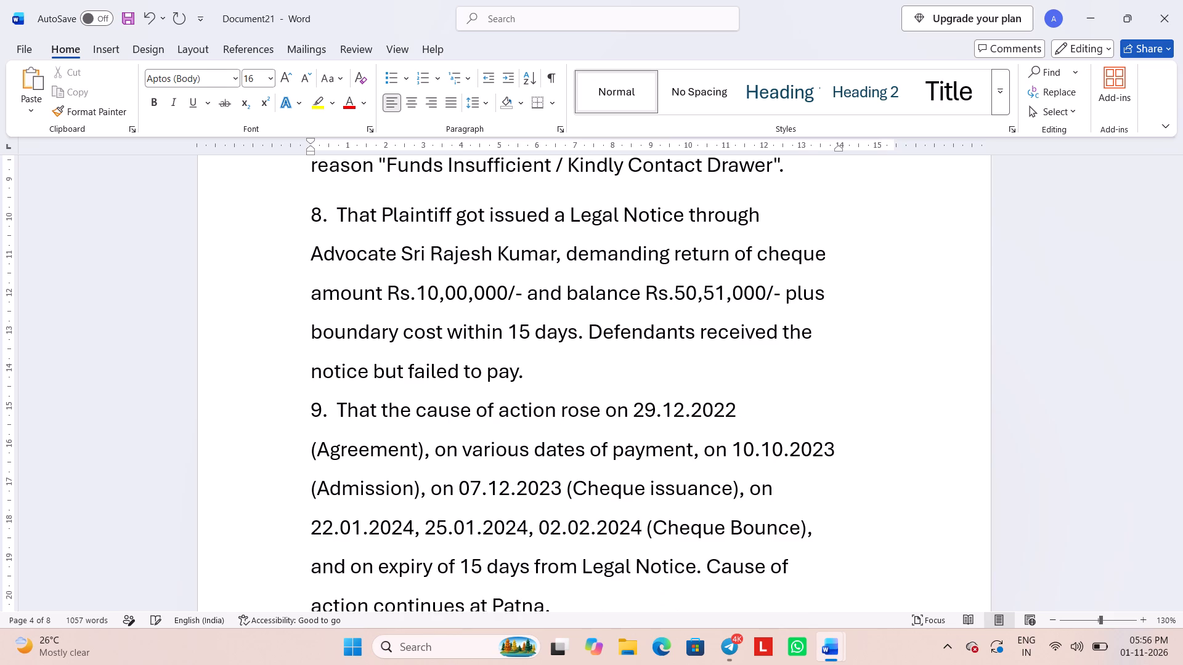
pyautogui.press('a')
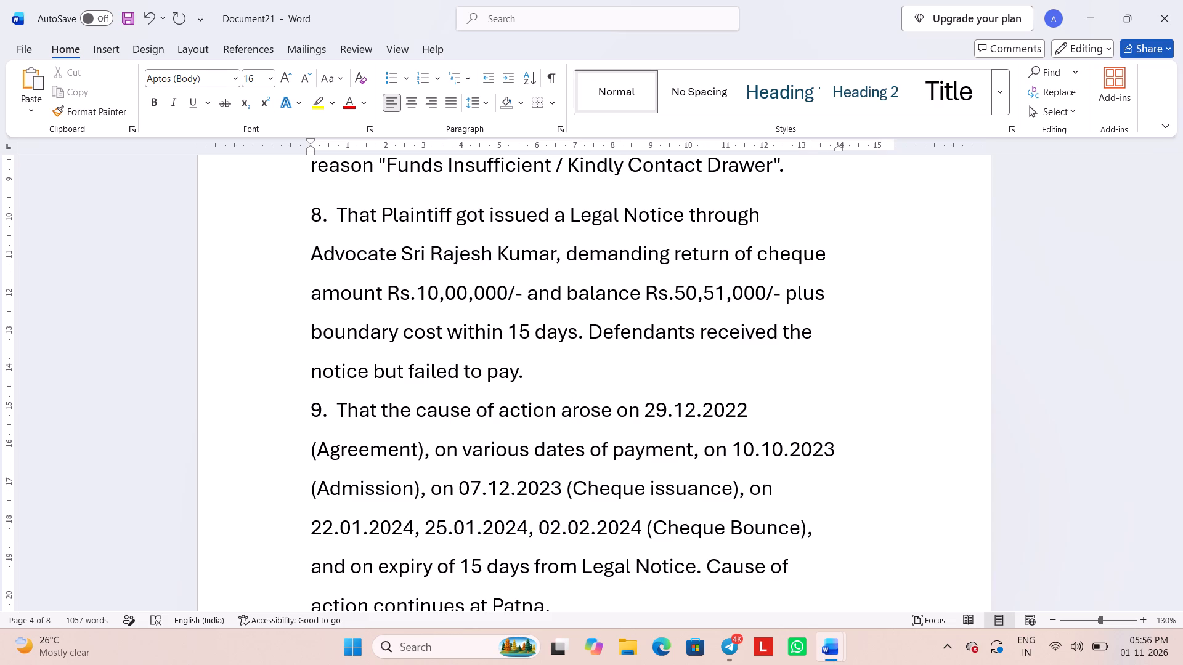
pyautogui.scroll(-1, 330, 411)
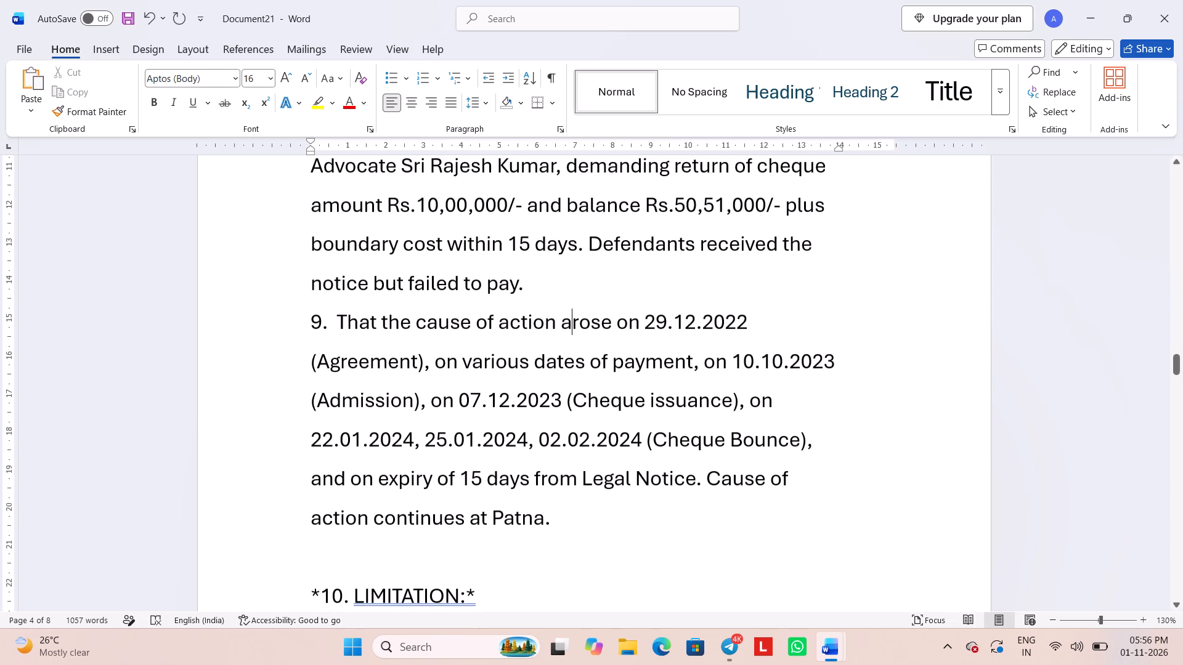
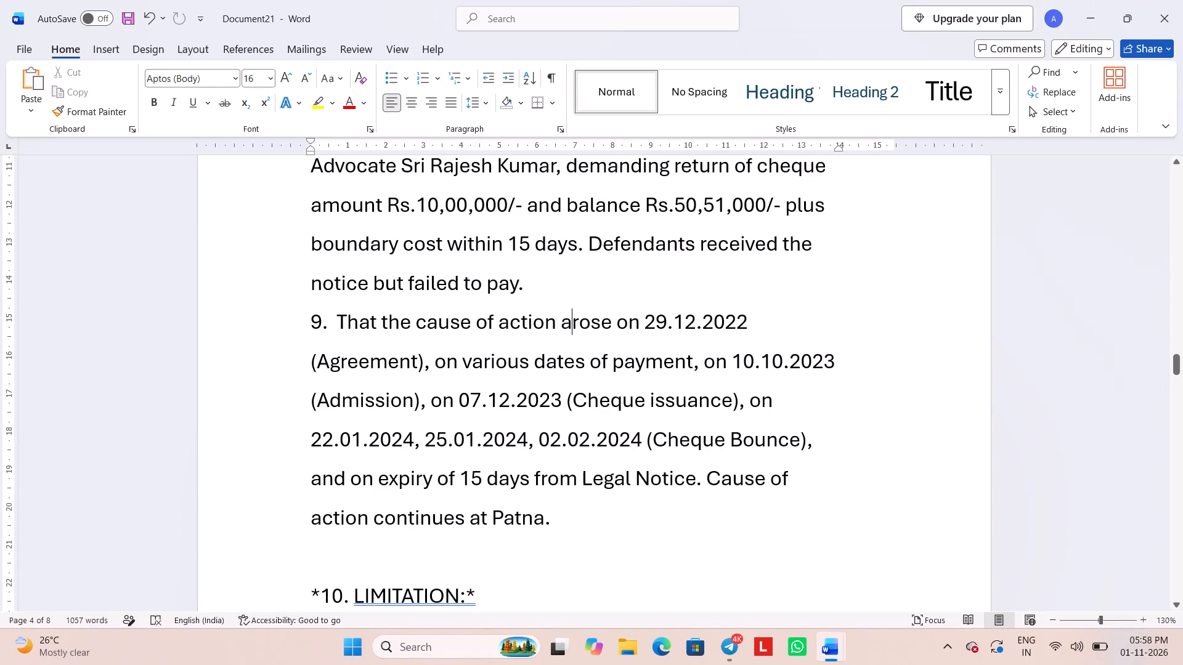
# Insert "Danapur, " before "Patna" in the last sentence of paragraph 9.
pyautogui.click(491, 517)
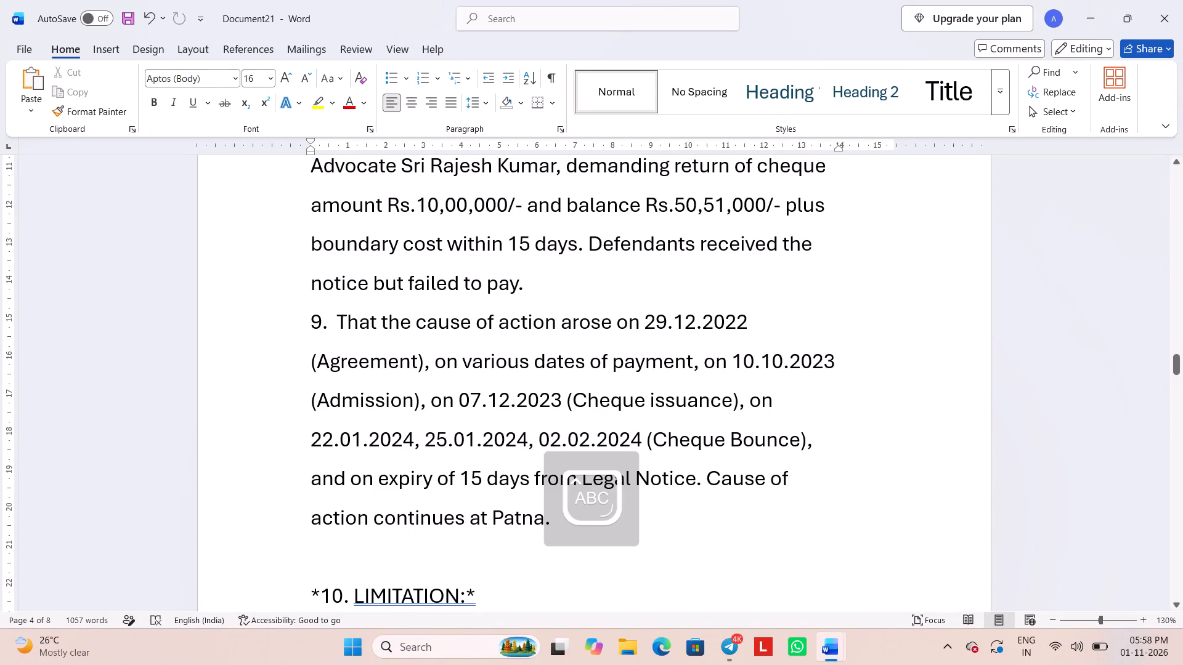
pyautogui.press('d')
pyautogui.press('a')
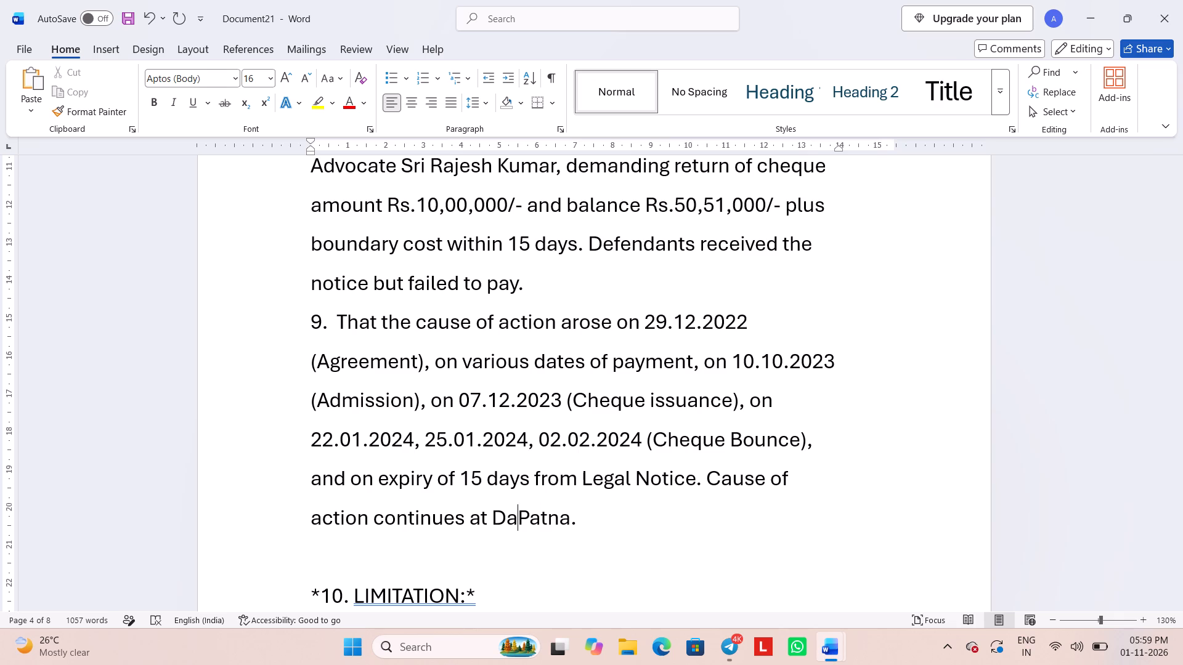
pyautogui.press('n')
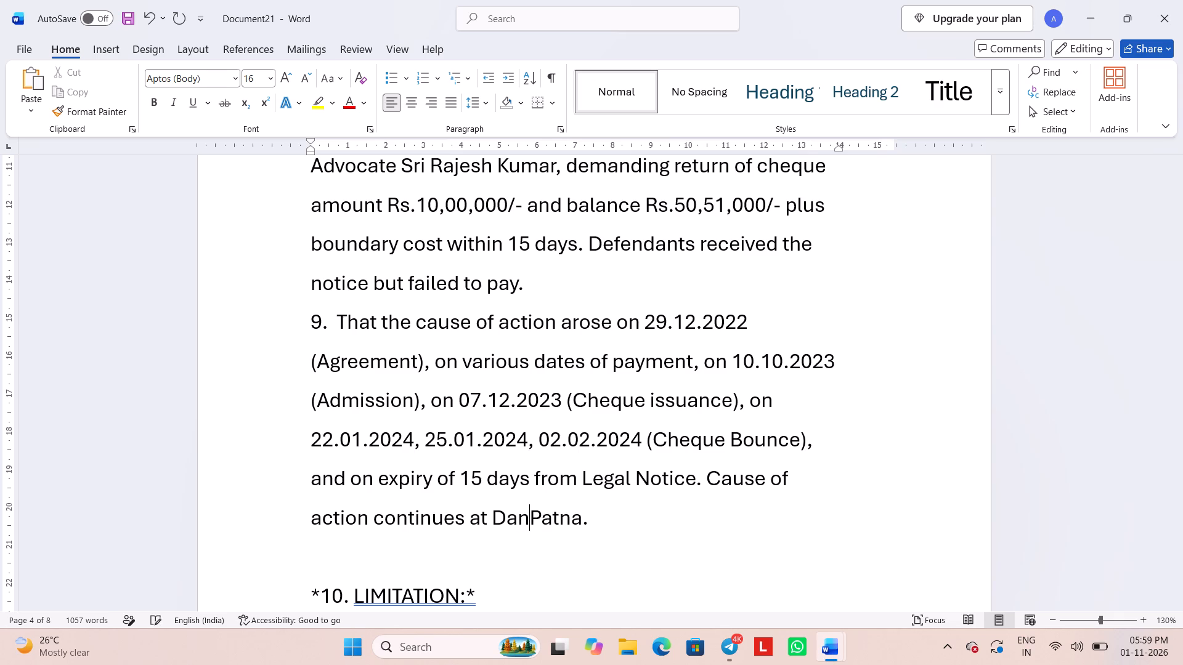
pyautogui.press('a')
pyautogui.write('pur')
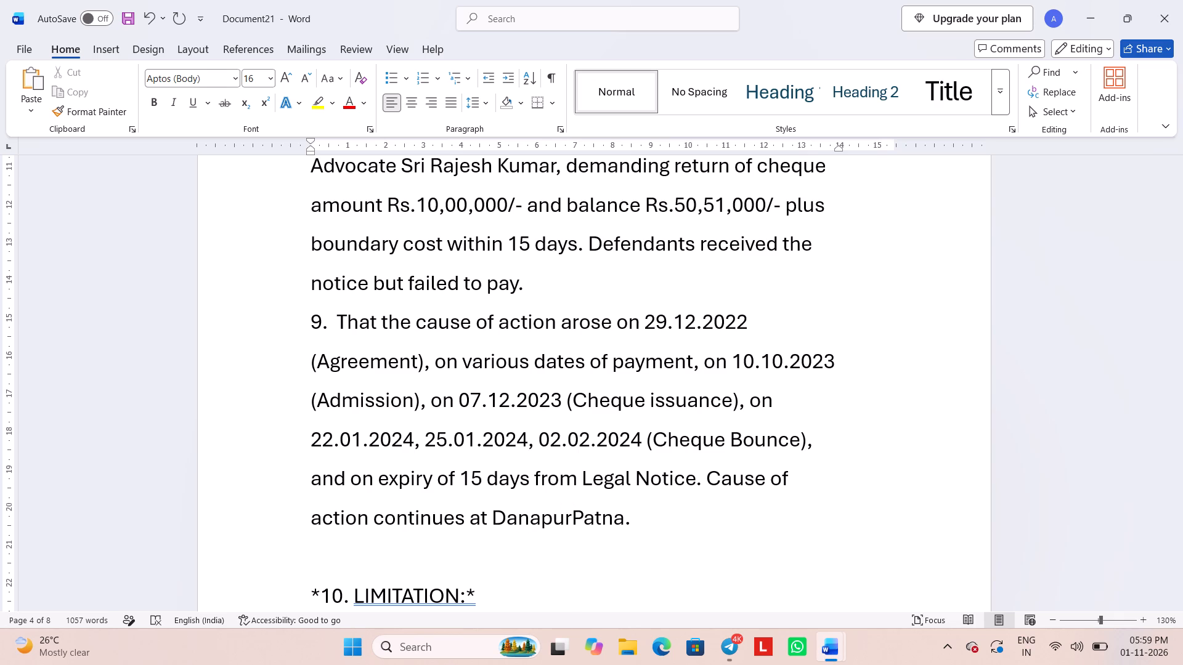
pyautogui.press(',')
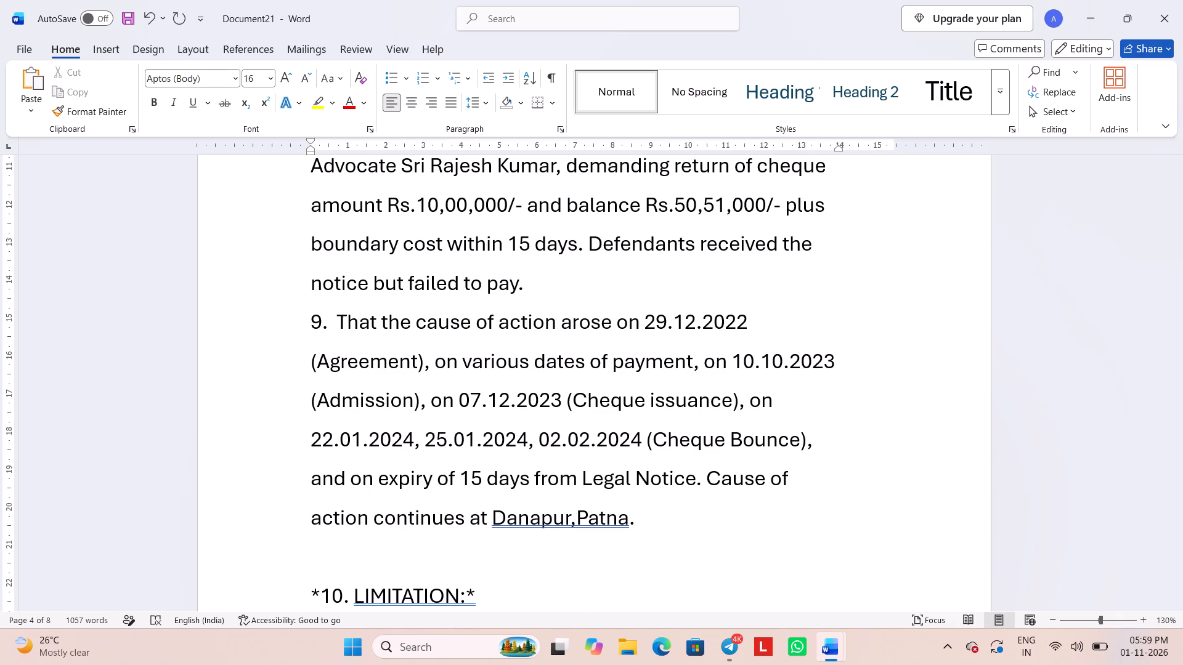
pyautogui.press('space')
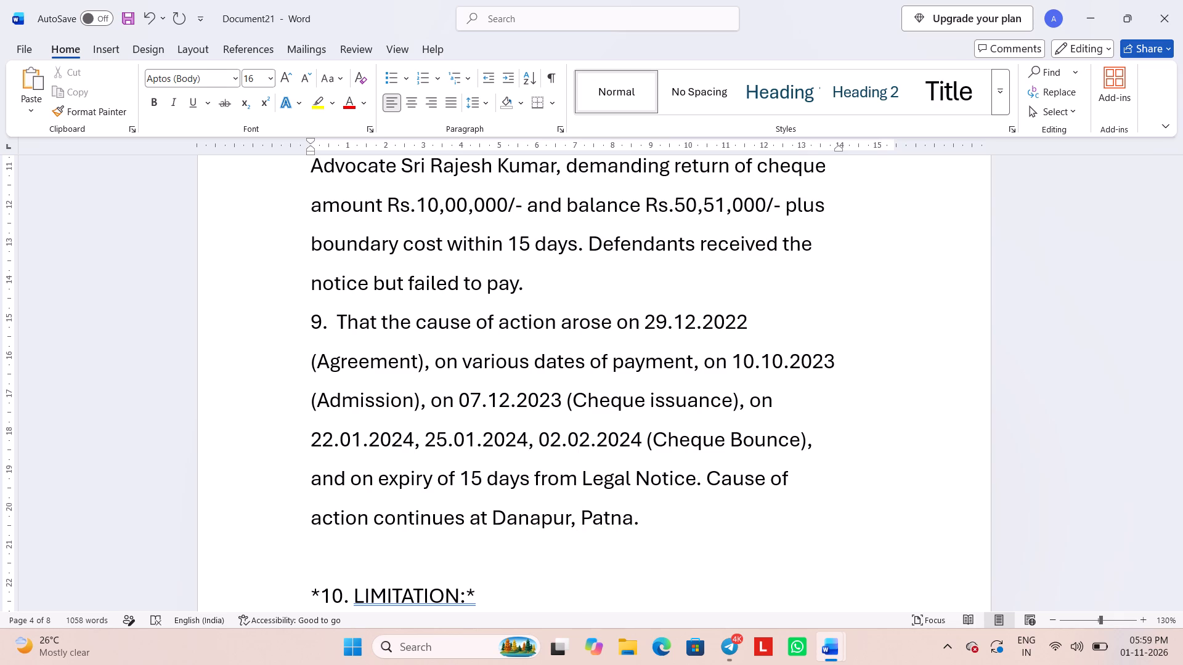
# Delete the blank line between paragraph 9 and item 10.
pyautogui.click(640, 518)
pyautogui.press('Delete')
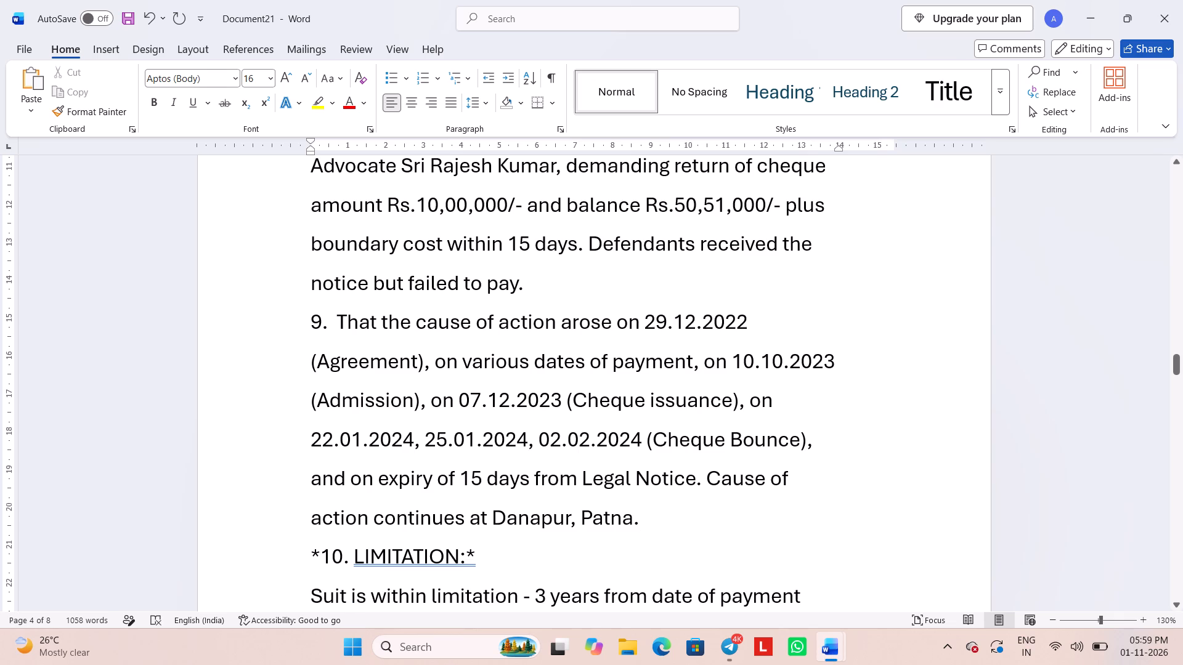
# Remove the asterisks and the heading "LIMITATION:" from item 10, joining the number to the text beginning "Suit is within limitation".
pyautogui.click(312, 556)
pyautogui.press('Delete')
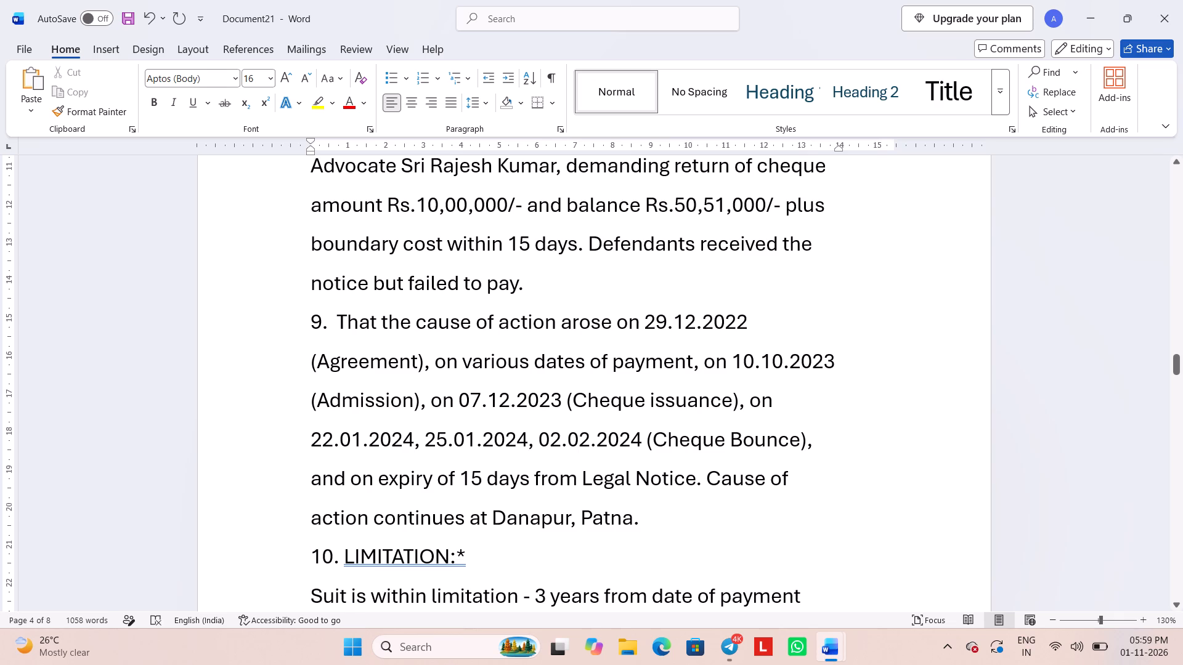
pyautogui.click(340, 559)
pyautogui.press('Delete')
pyautogui.press('Delete')
pyautogui.press('Delete')
pyautogui.press('Delete')
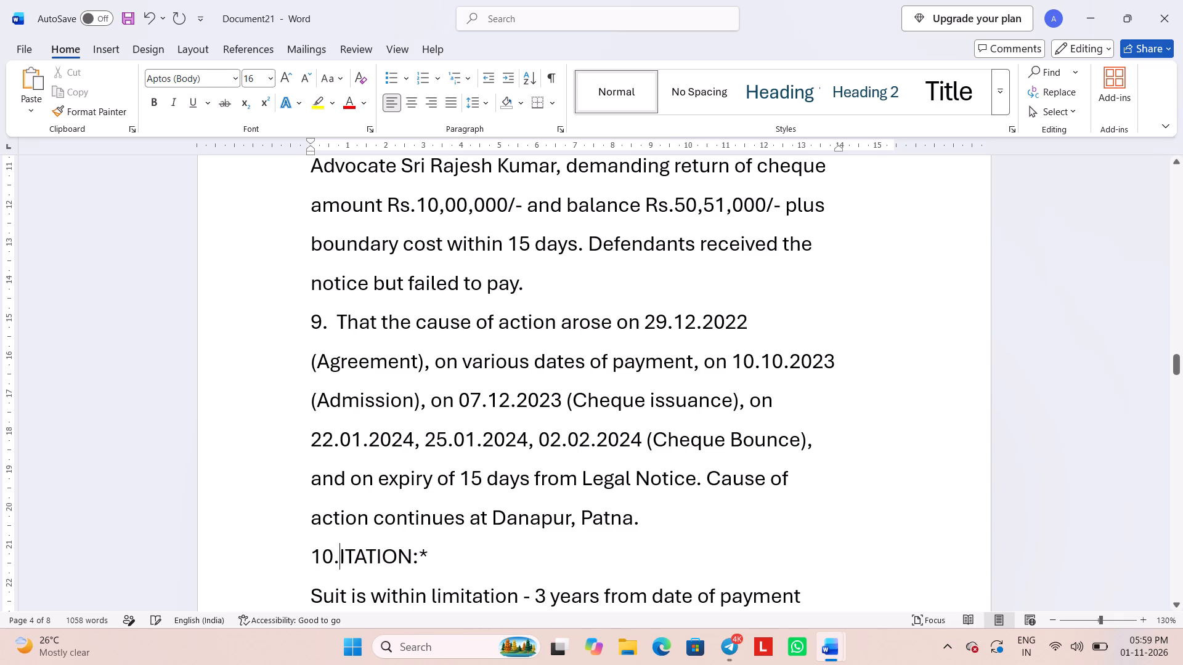
pyautogui.press('Delete')
pyautogui.press('Delete')
pyautogui.press('Delete')
pyautogui.press('Delete')
pyautogui.press('Delete')
pyautogui.press('Delete')
pyautogui.press('Delete')
pyautogui.press('Delete')
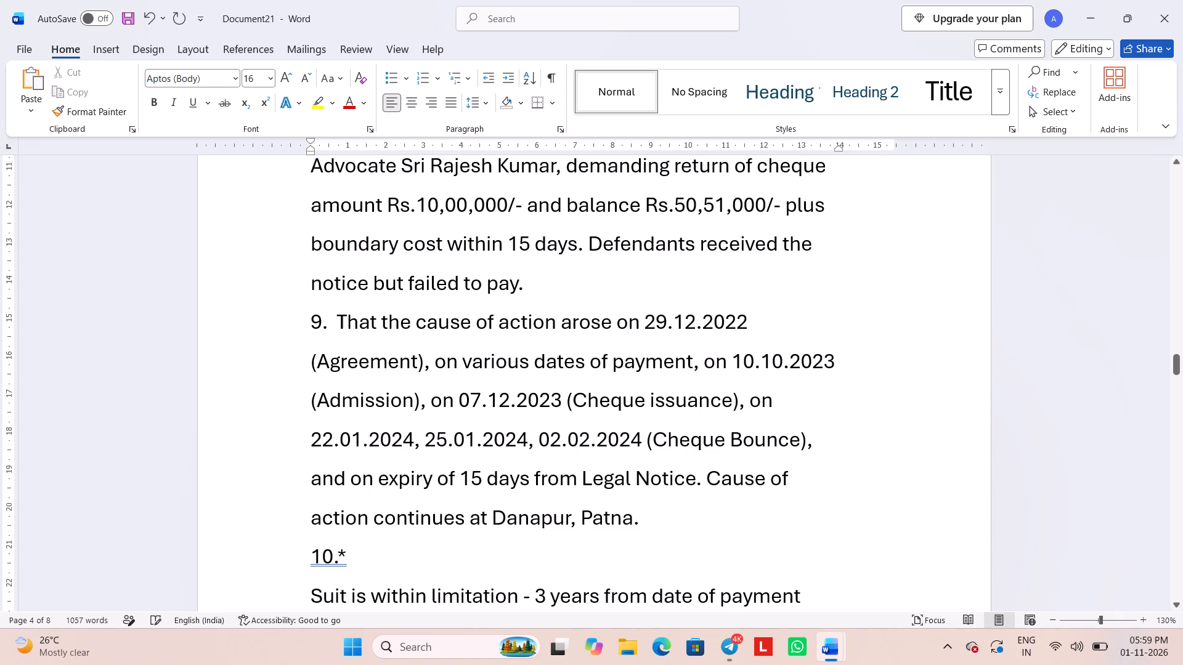
pyautogui.press('Delete')
pyautogui.press('Delete')
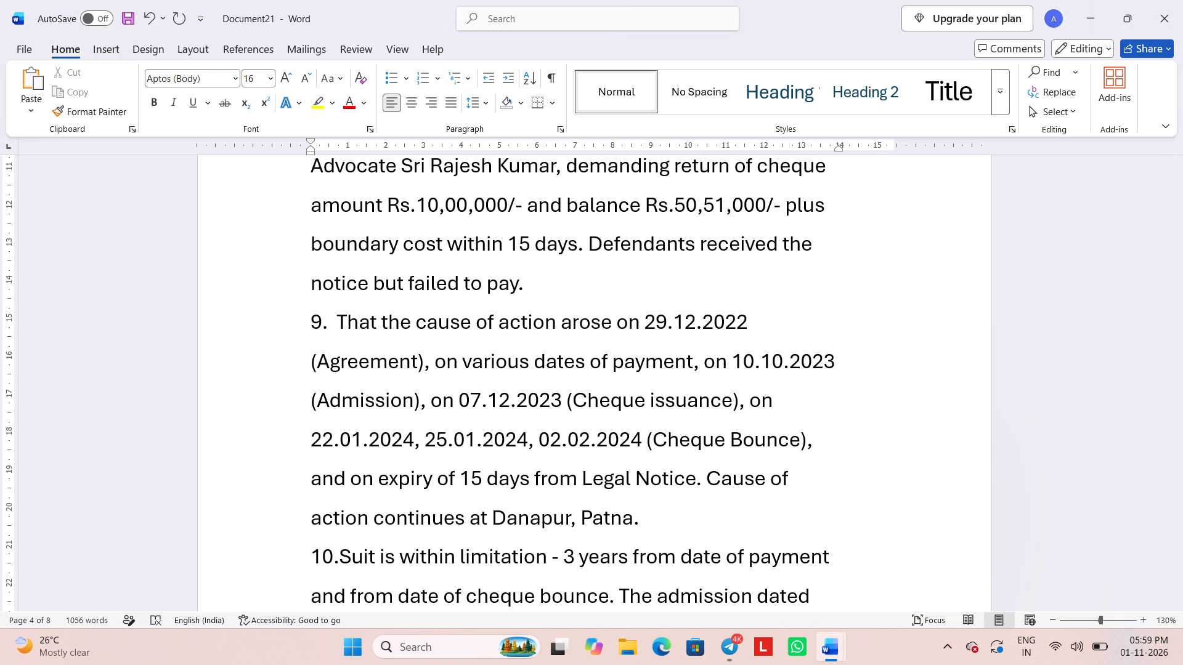
# Add a space after number 10 and begin the paragraph with "That the" before "Suit".
pyautogui.press('space')
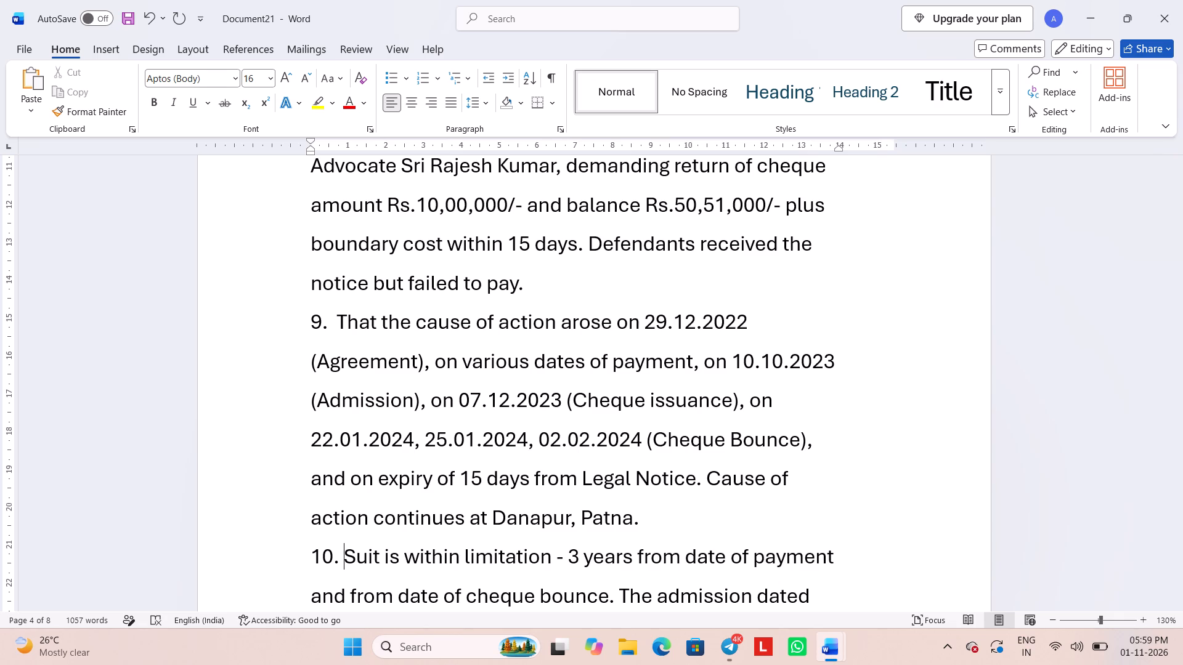
pyautogui.hotkey('shift', 't')
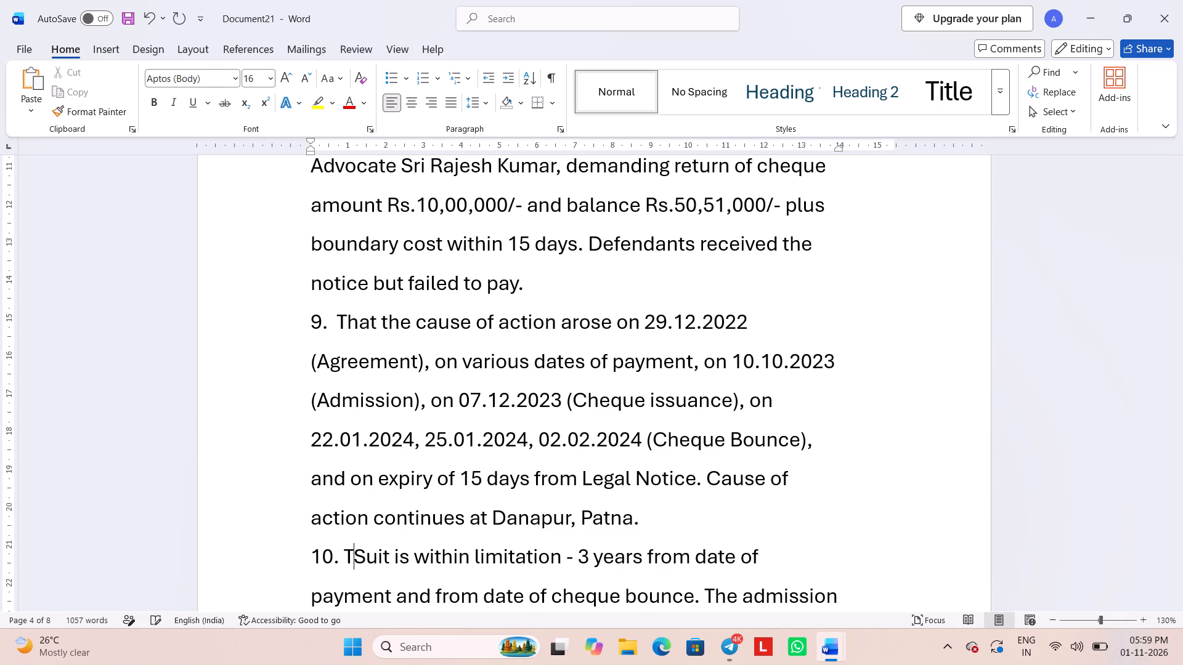
pyautogui.write('hat')
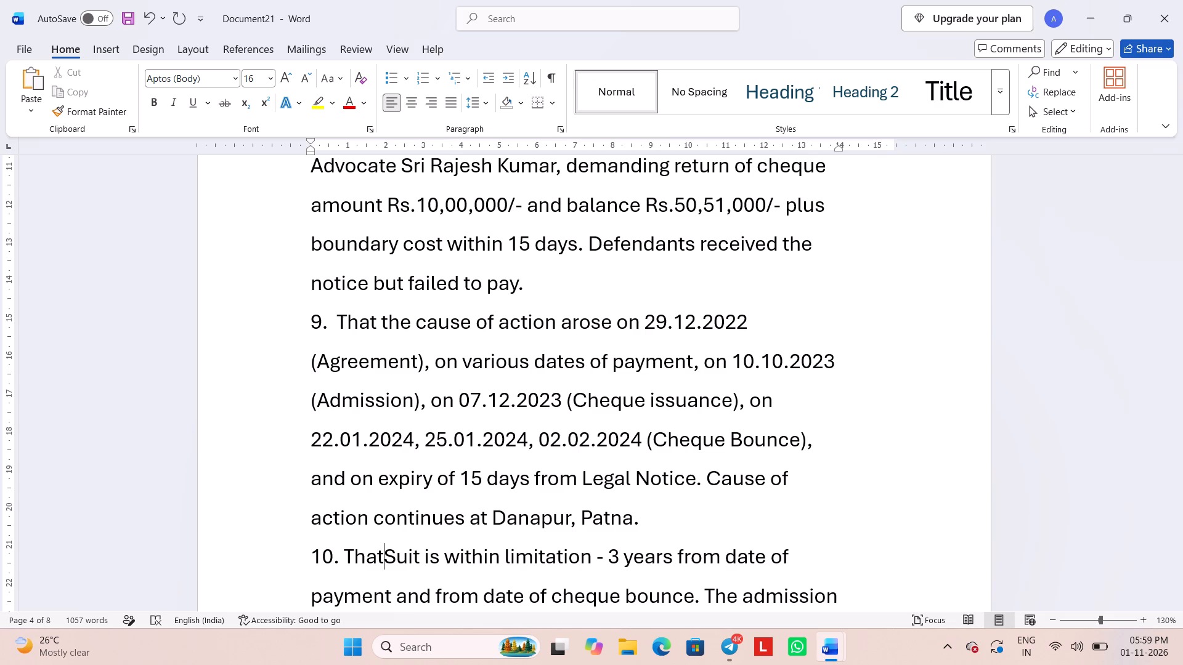
pyautogui.press('space')
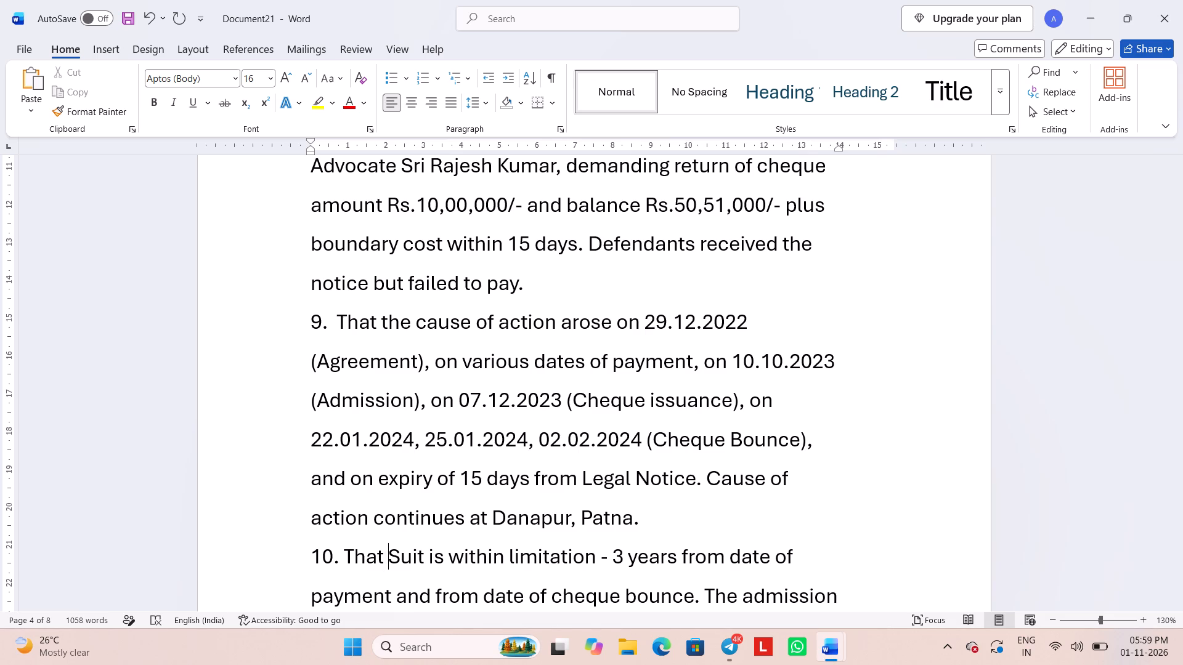
pyautogui.write('the')
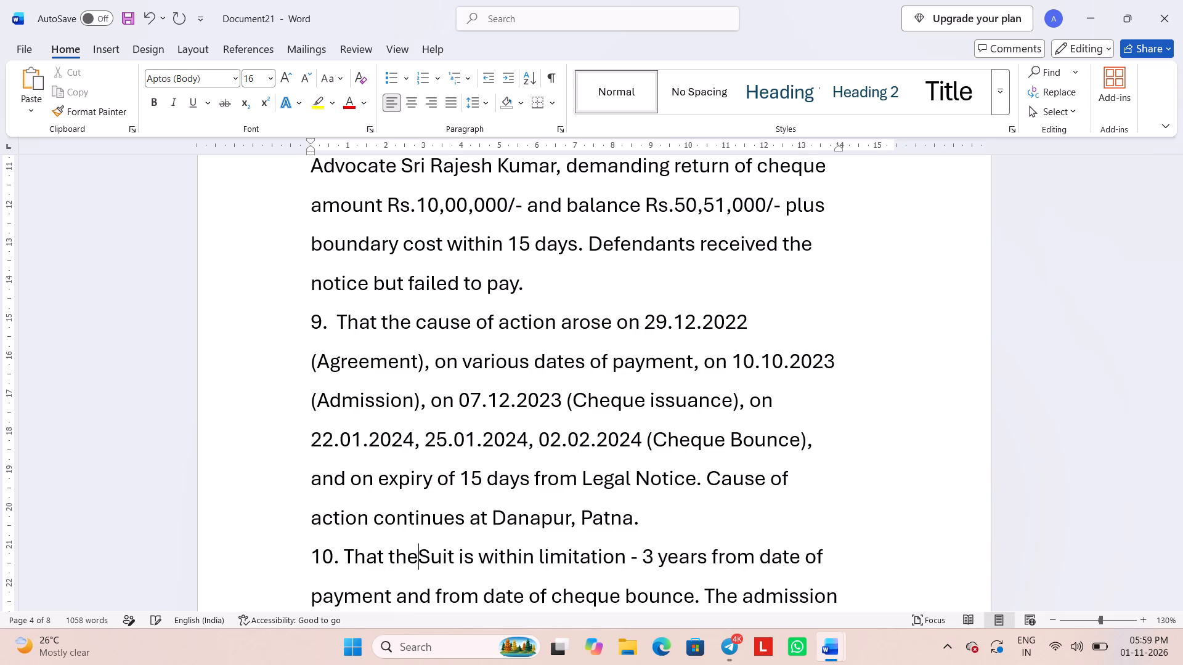
pyautogui.press('space')
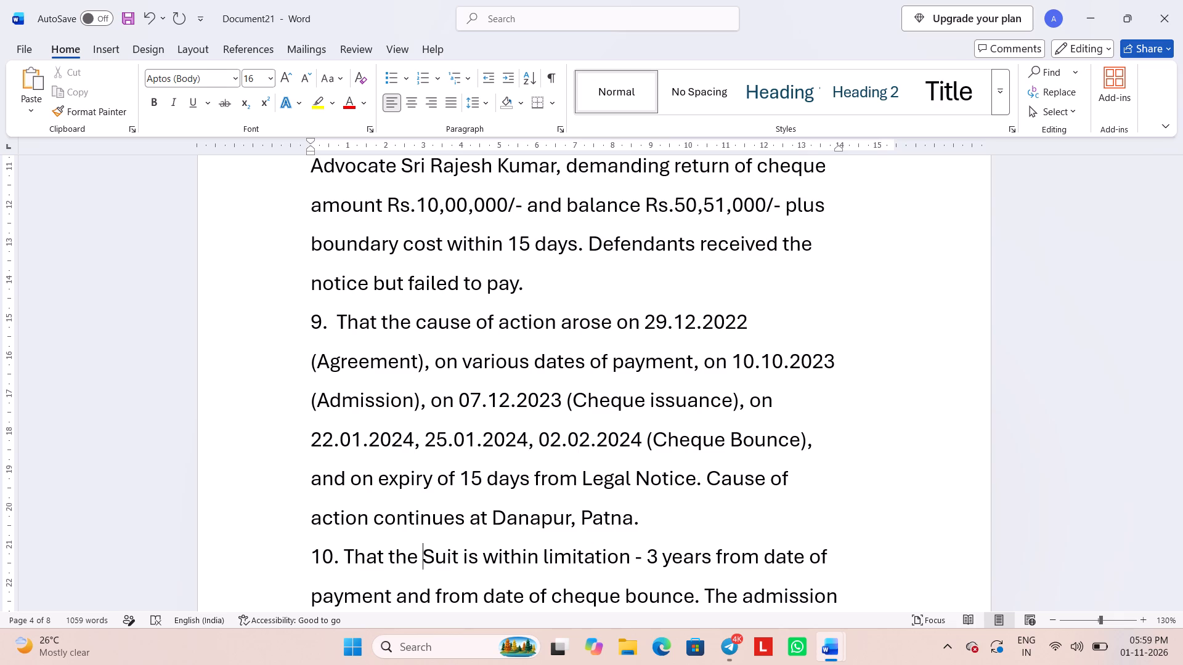
# Remove the asterisks and the heading "JURISDICTION:" from item 11, joining the number to the text beginning "Defendant No.2 resides".
pyautogui.scroll(-1, 340, 559)
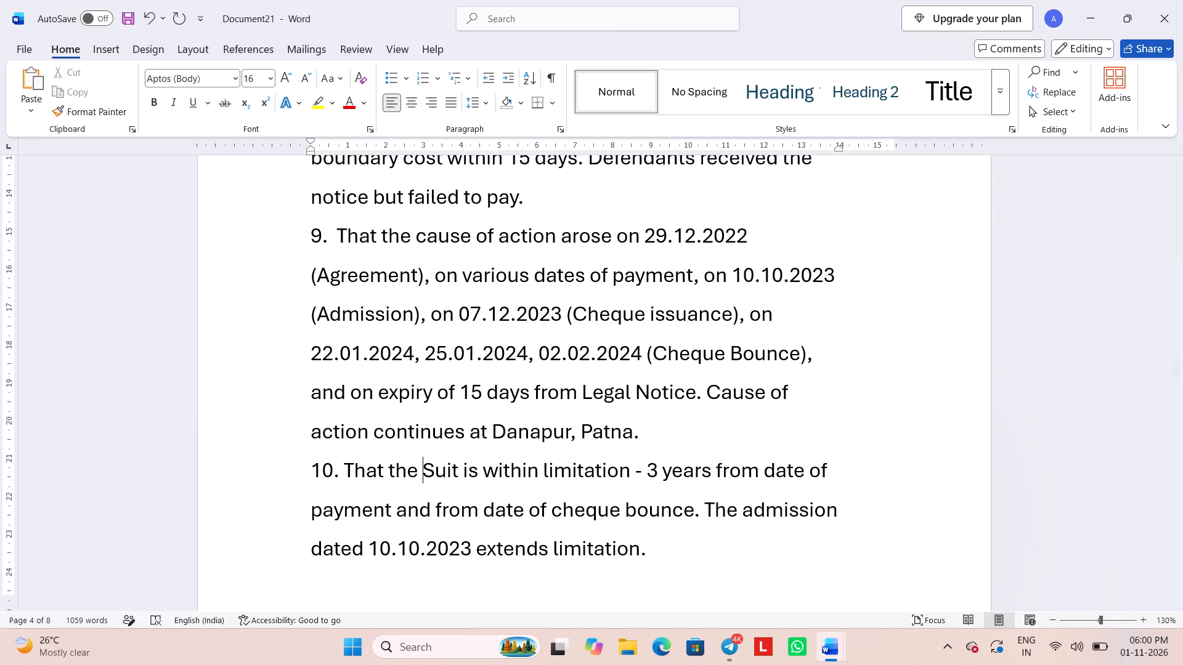
pyautogui.scroll(-1, 340, 559)
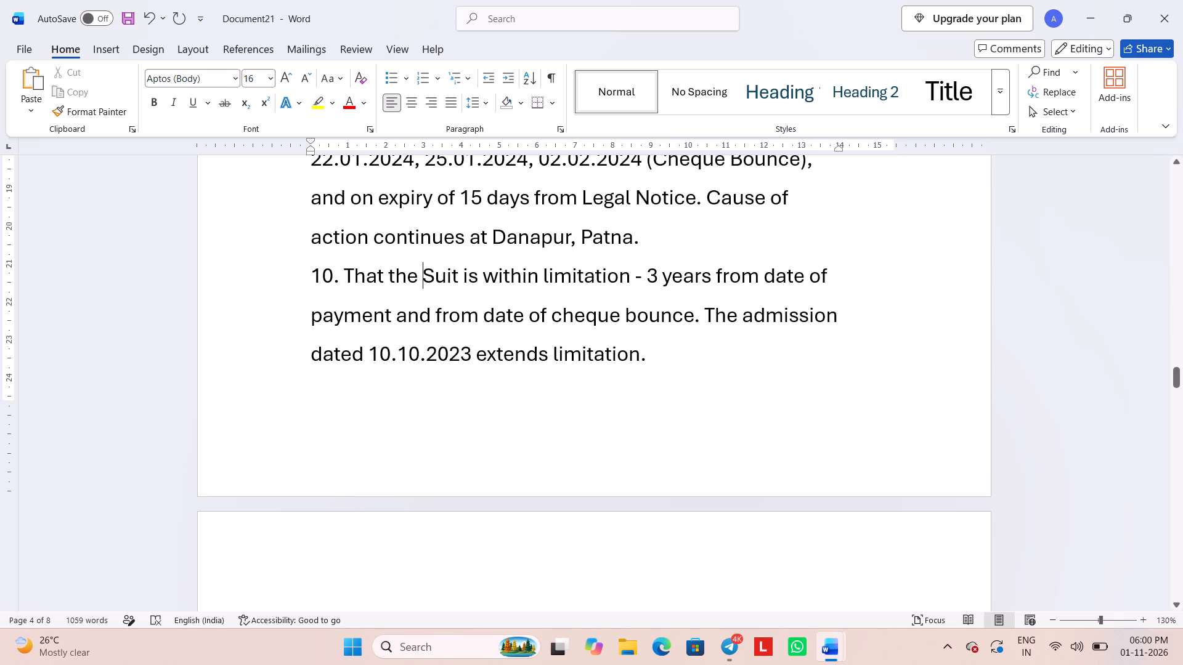
pyautogui.scroll(-1, 340, 559)
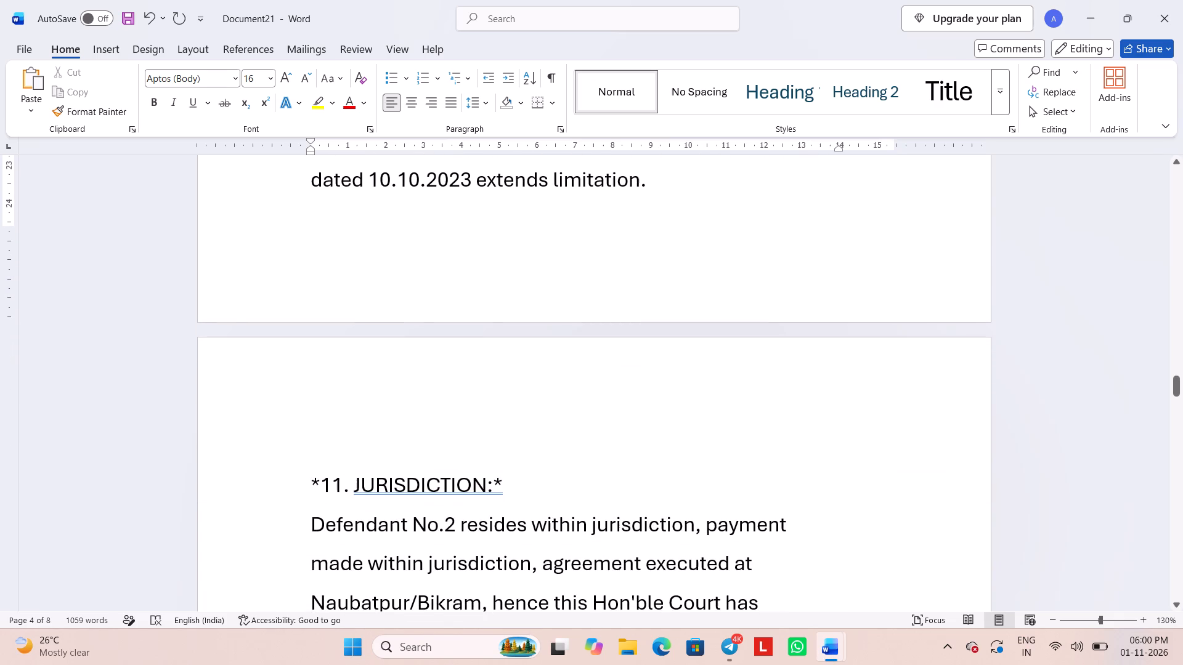
pyautogui.scroll(1, 340, 559)
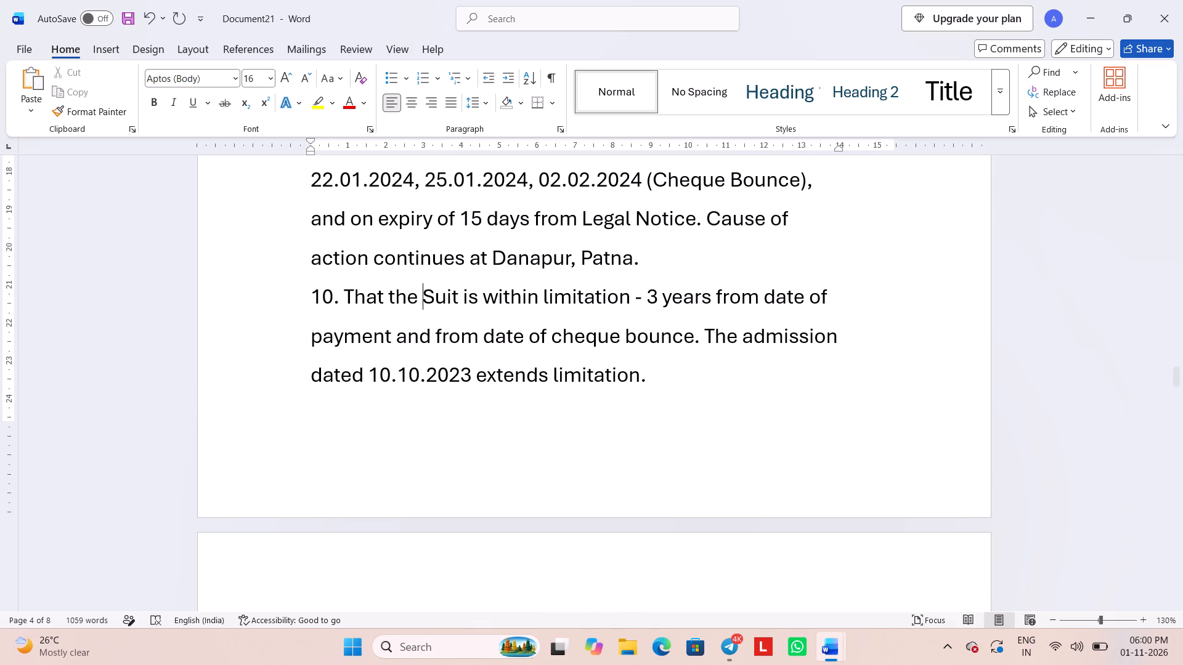
pyautogui.scroll(1, 340, 559)
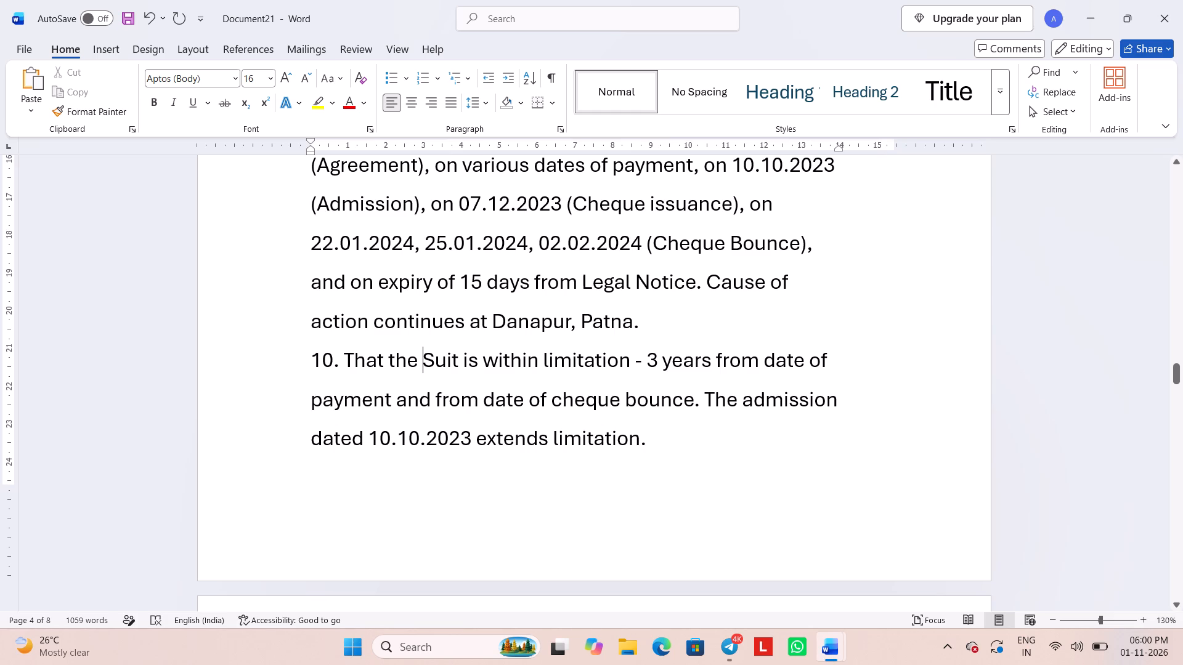
pyautogui.scroll(-1, 340, 559)
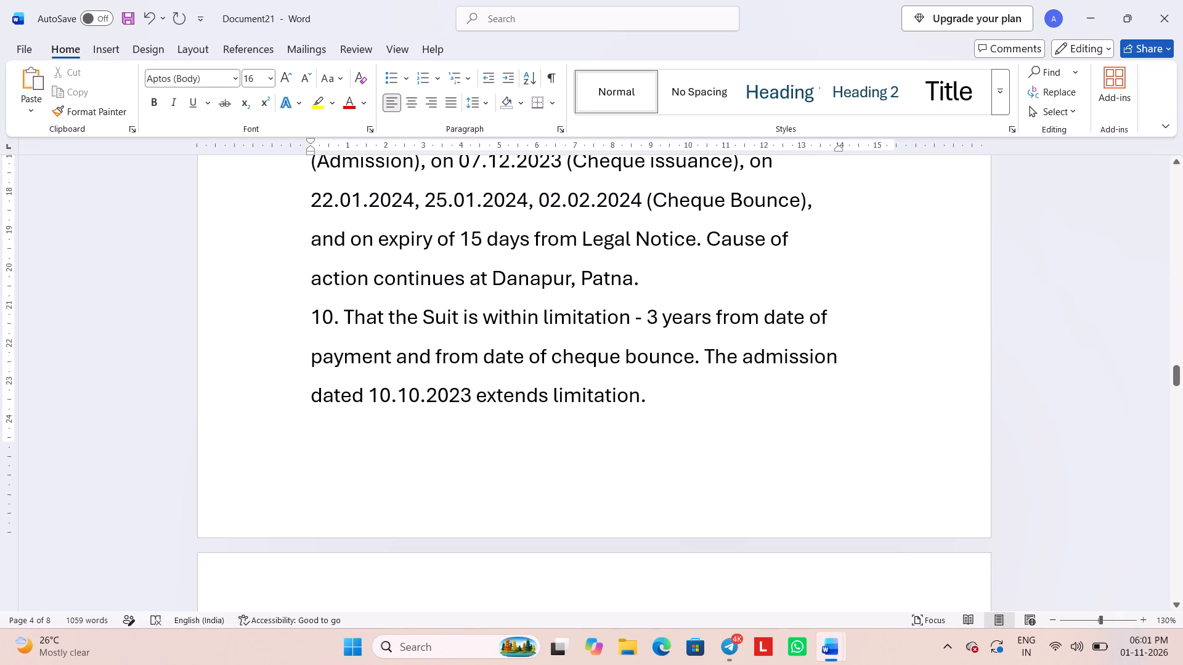
pyautogui.click(648, 397)
pyautogui.scroll(-1, 648, 397)
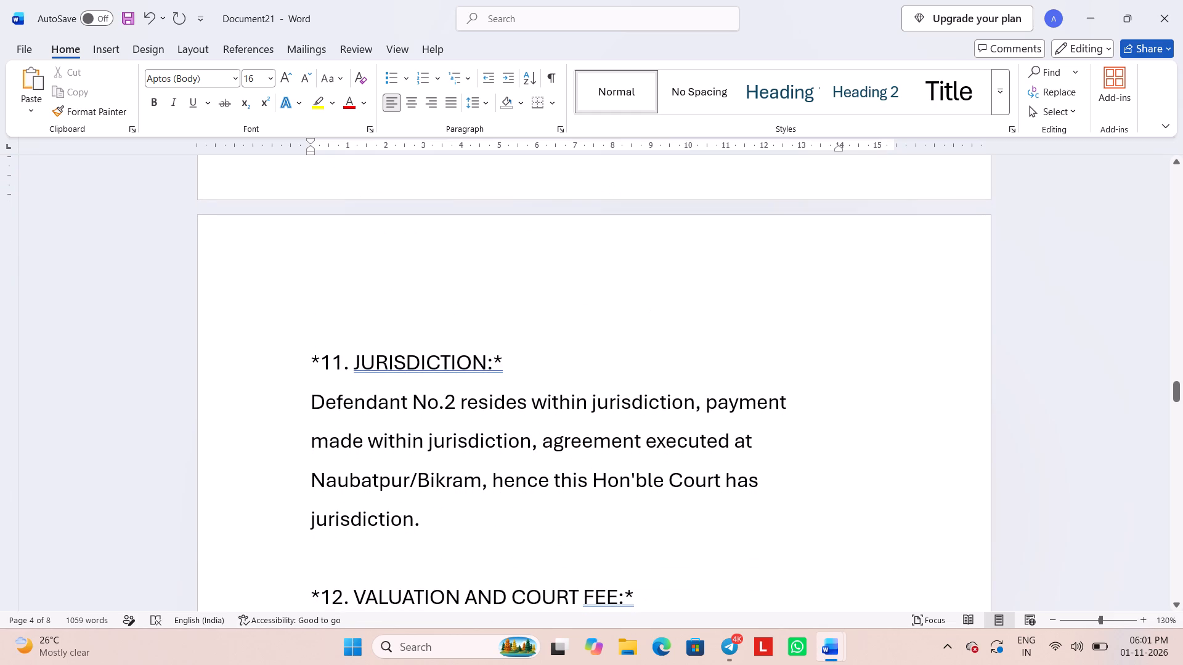
pyautogui.click(311, 361)
pyautogui.press('Delete')
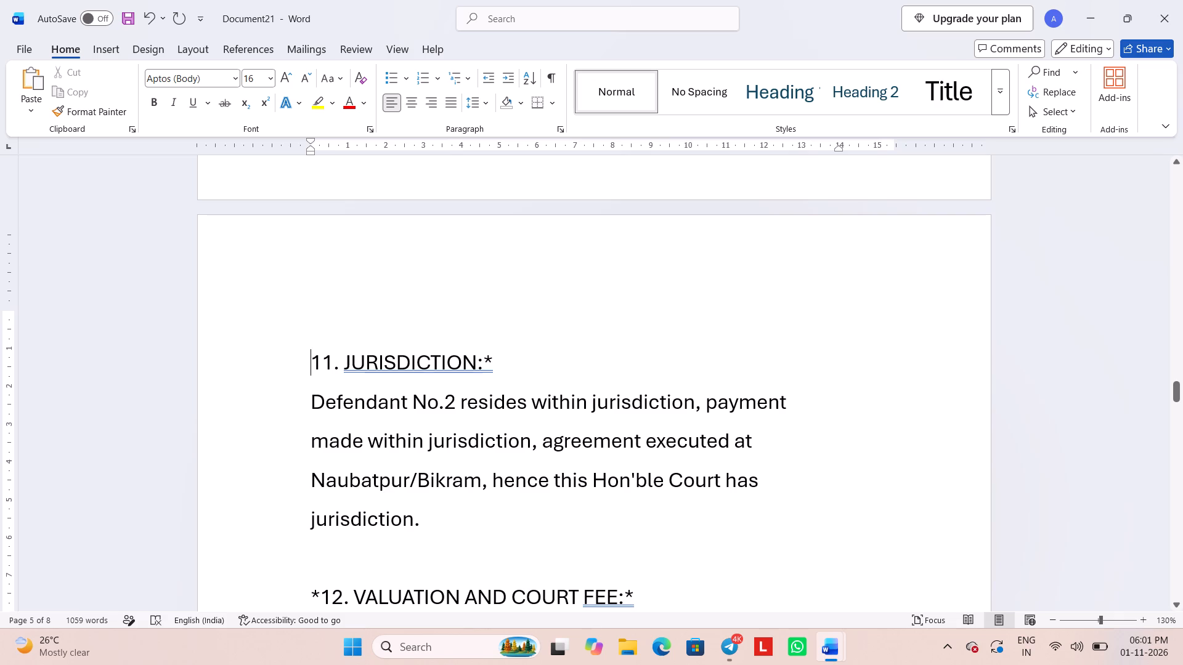
pyautogui.click(341, 366)
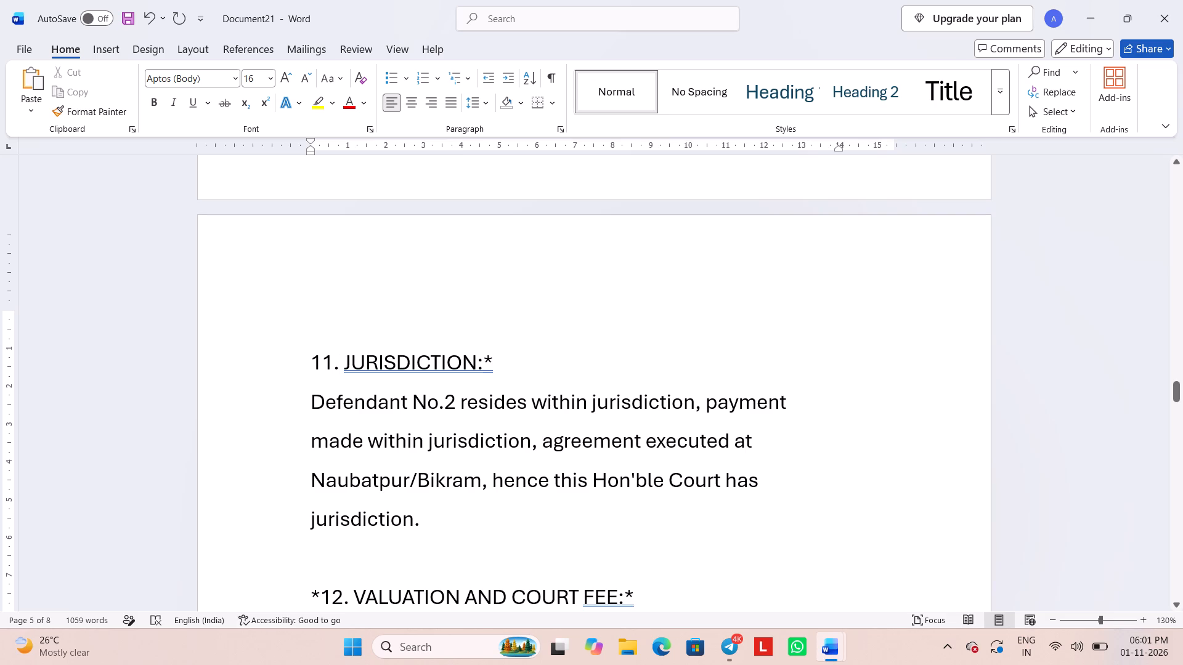
pyautogui.click(343, 360)
pyautogui.press('Delete')
pyautogui.press('Delete')
pyautogui.press('Delete')
pyautogui.press('Delete')
pyautogui.press('Delete')
pyautogui.press('Delete')
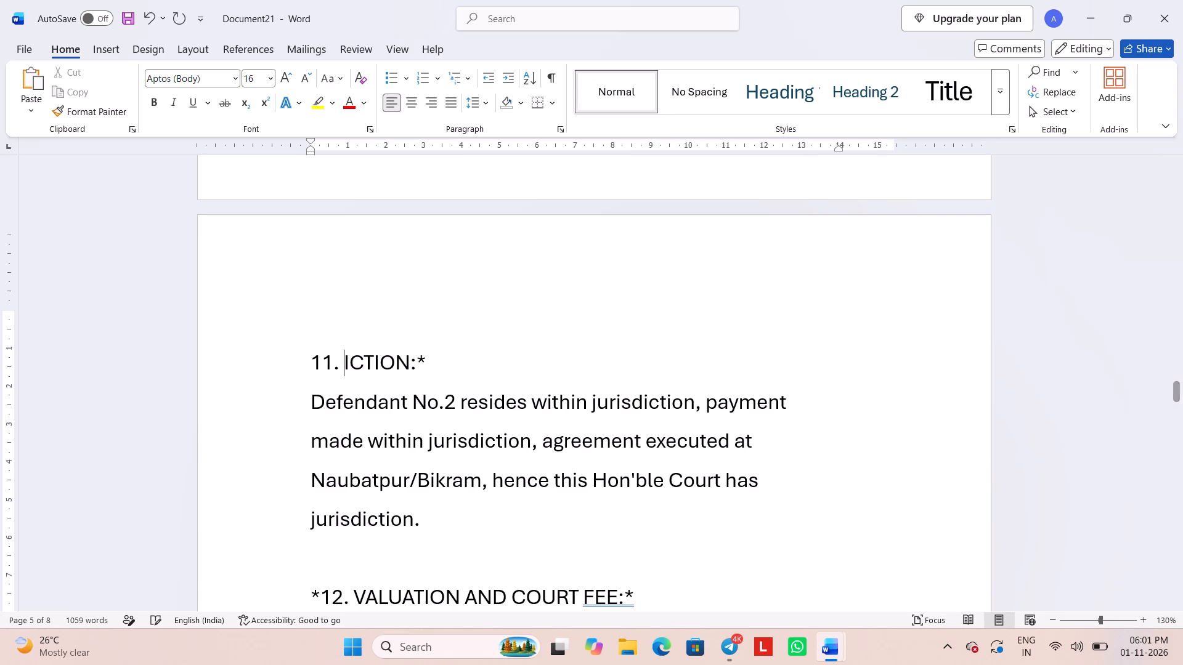
pyautogui.press('Delete')
pyautogui.press('Delete')
pyautogui.press('Delete')
pyautogui.press('Delete')
pyautogui.press('Delete')
pyautogui.press('Delete')
pyautogui.press('Delete')
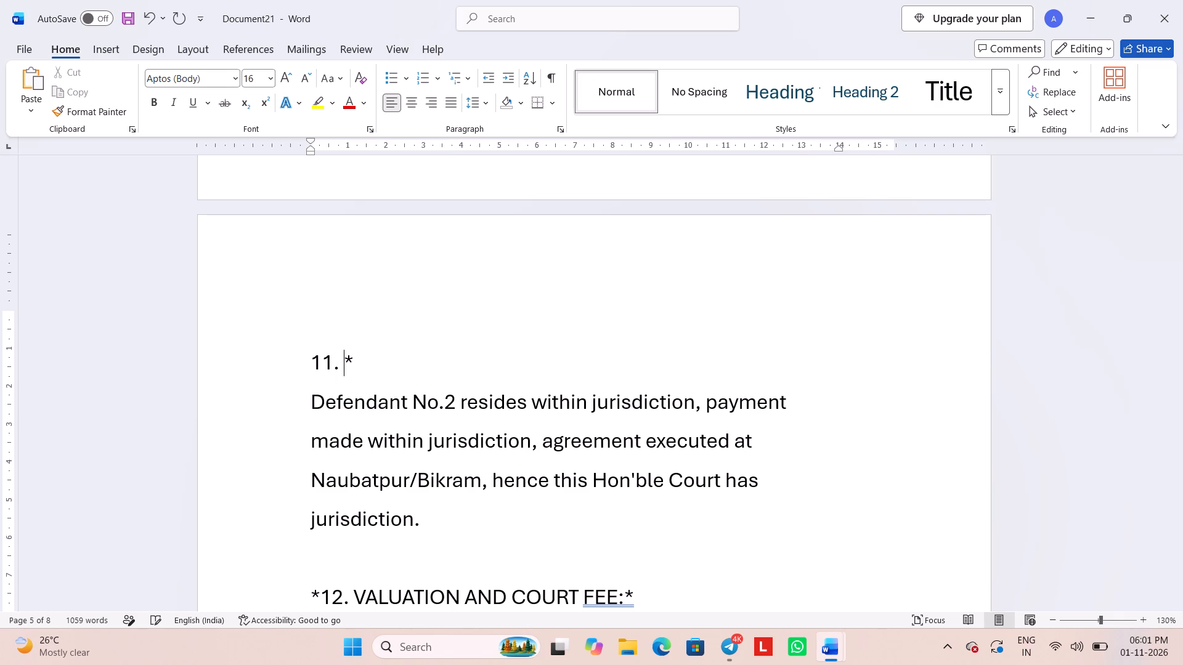
pyautogui.press('Delete')
pyautogui.press('Delete')
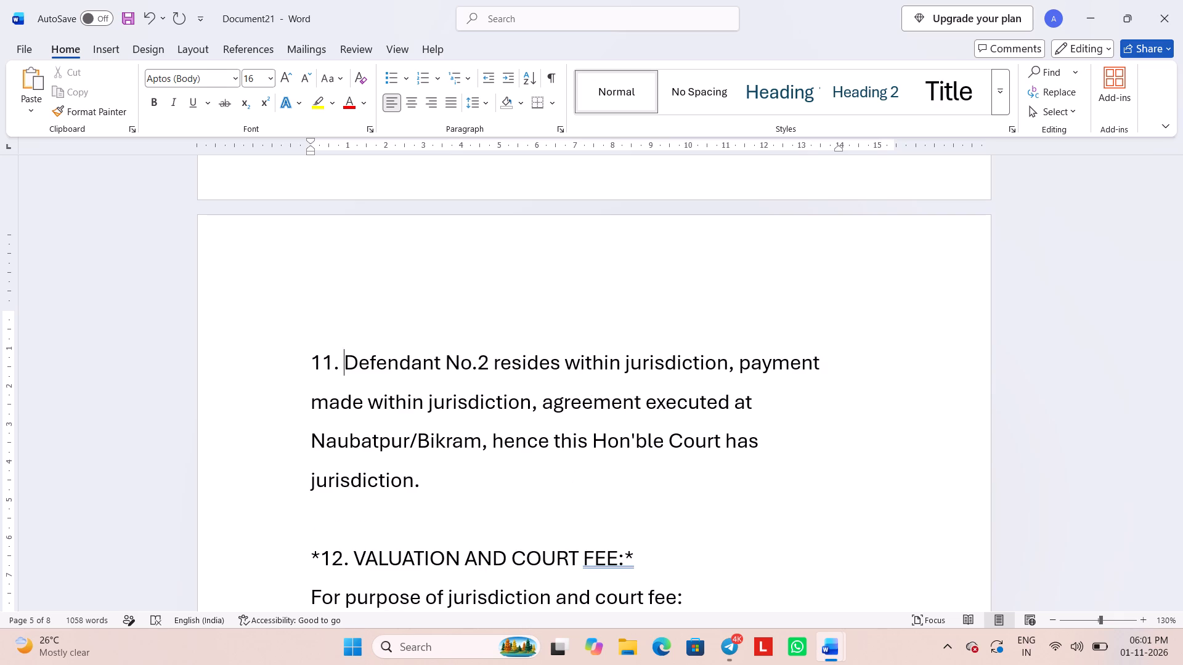
# Add spacing after number 11 and begin the paragraph with "That the", changing "Defendant" to lowercase "defendant".
pyautogui.press('space')
pyautogui.press('space')
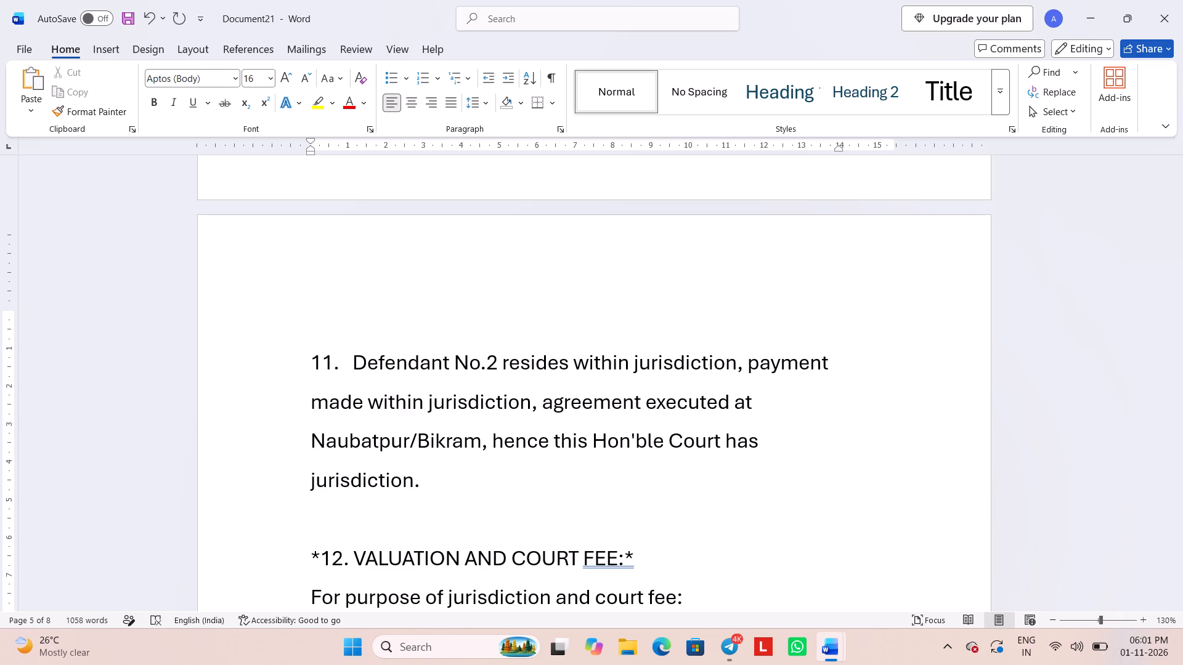
pyautogui.hotkey('shift', 't')
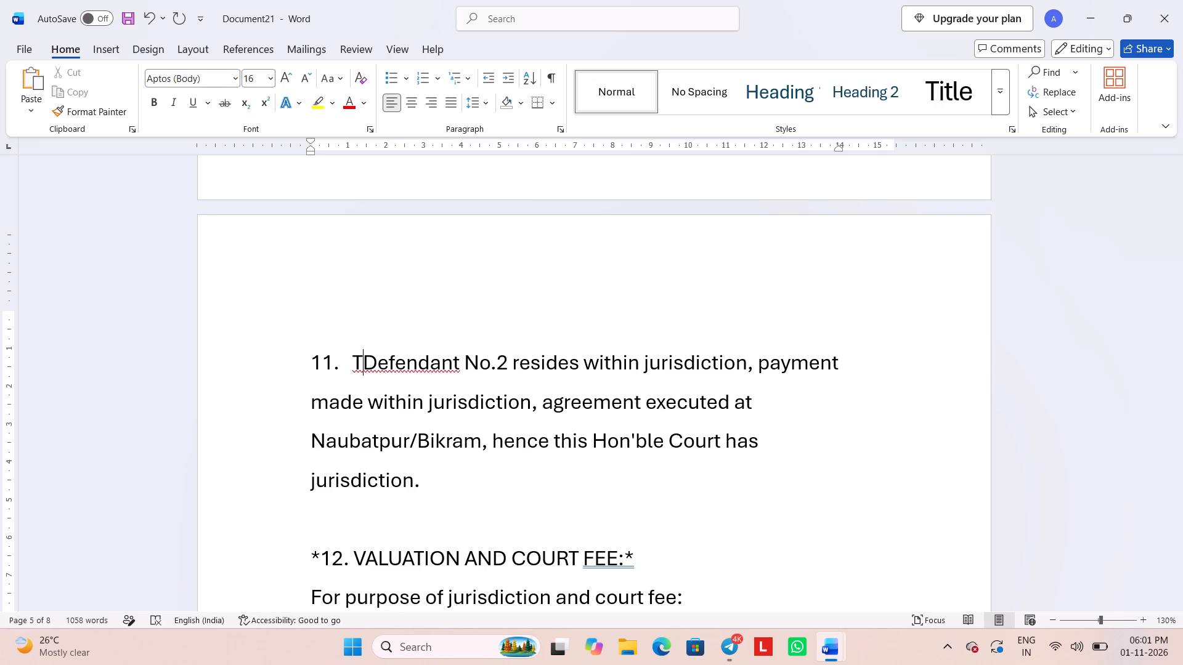
pyautogui.press('h')
pyautogui.write('at')
pyautogui.press('space')
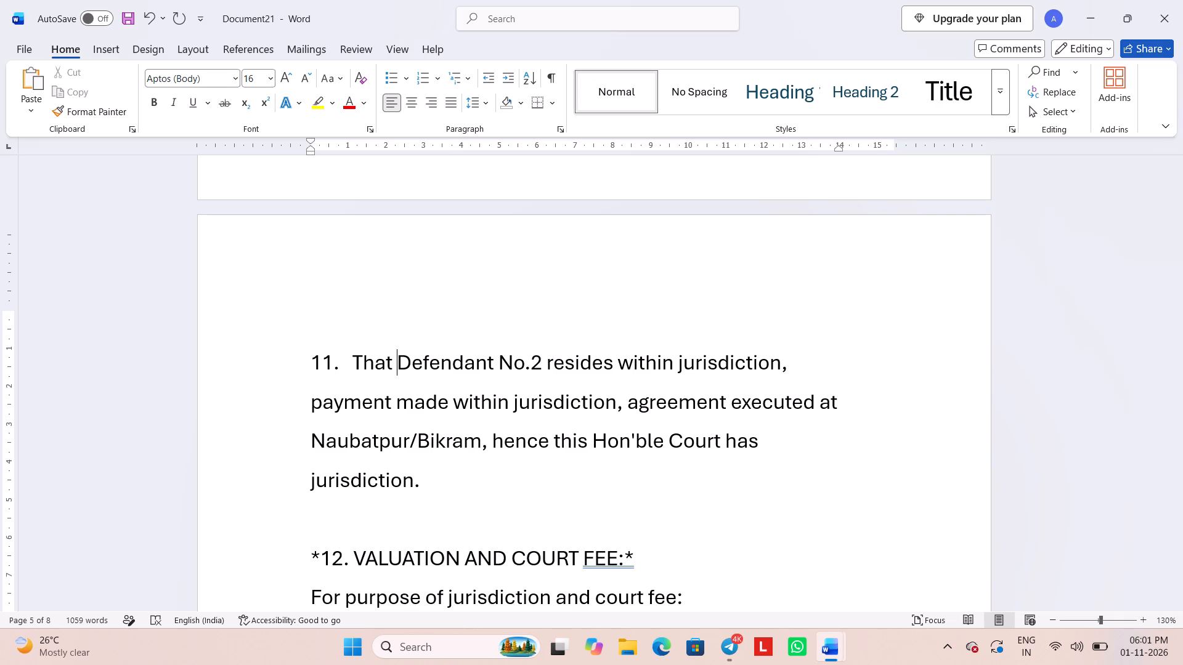
pyautogui.press('t')
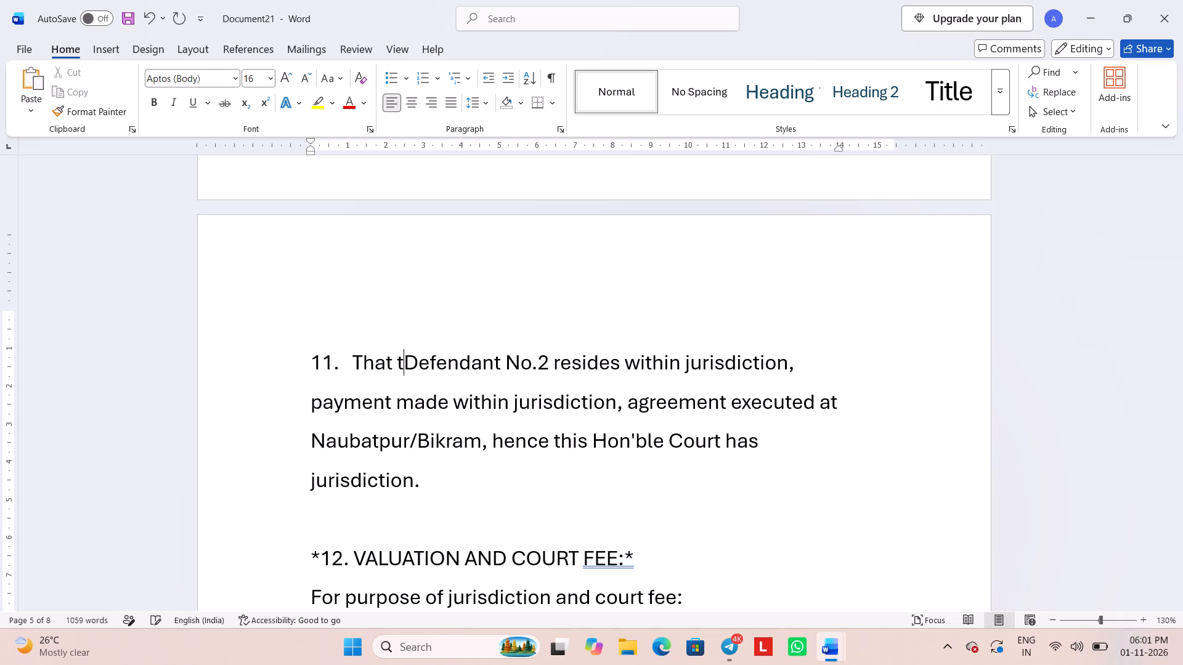
pyautogui.write('he')
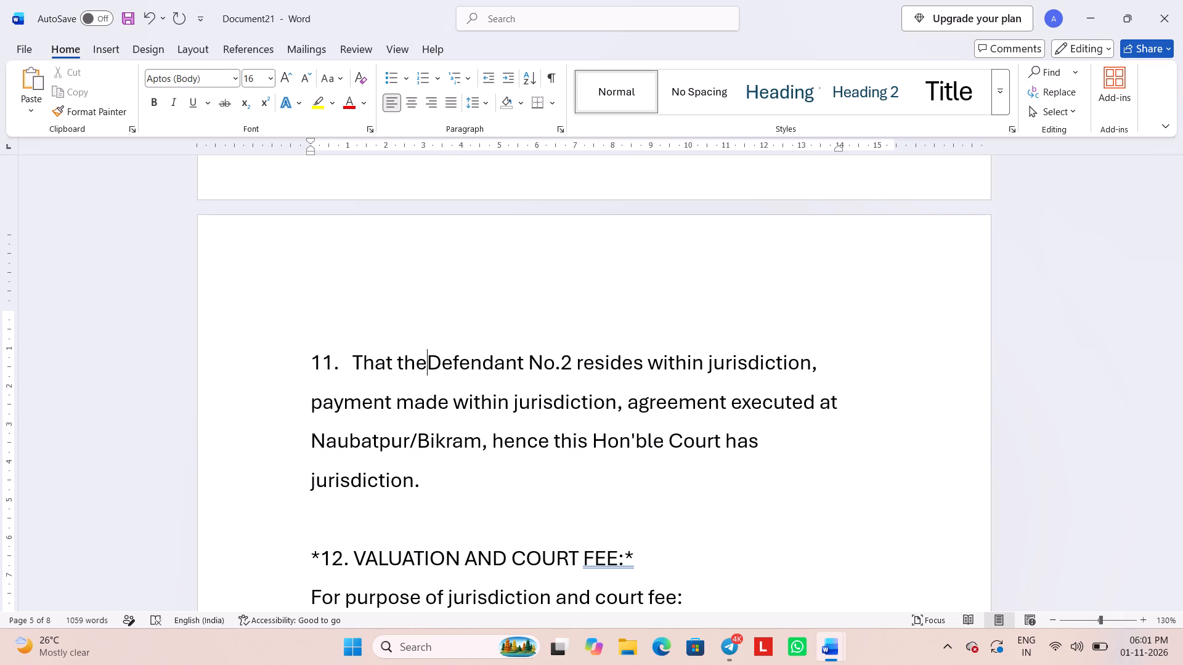
pyautogui.press('space')
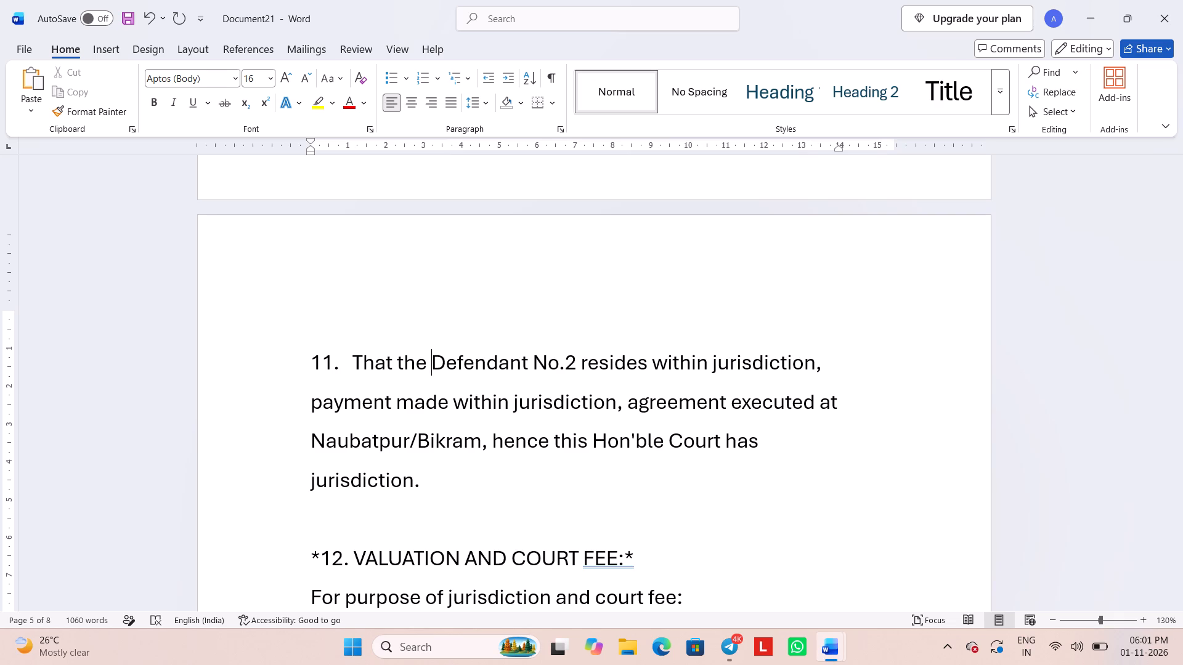
pyautogui.press('d')
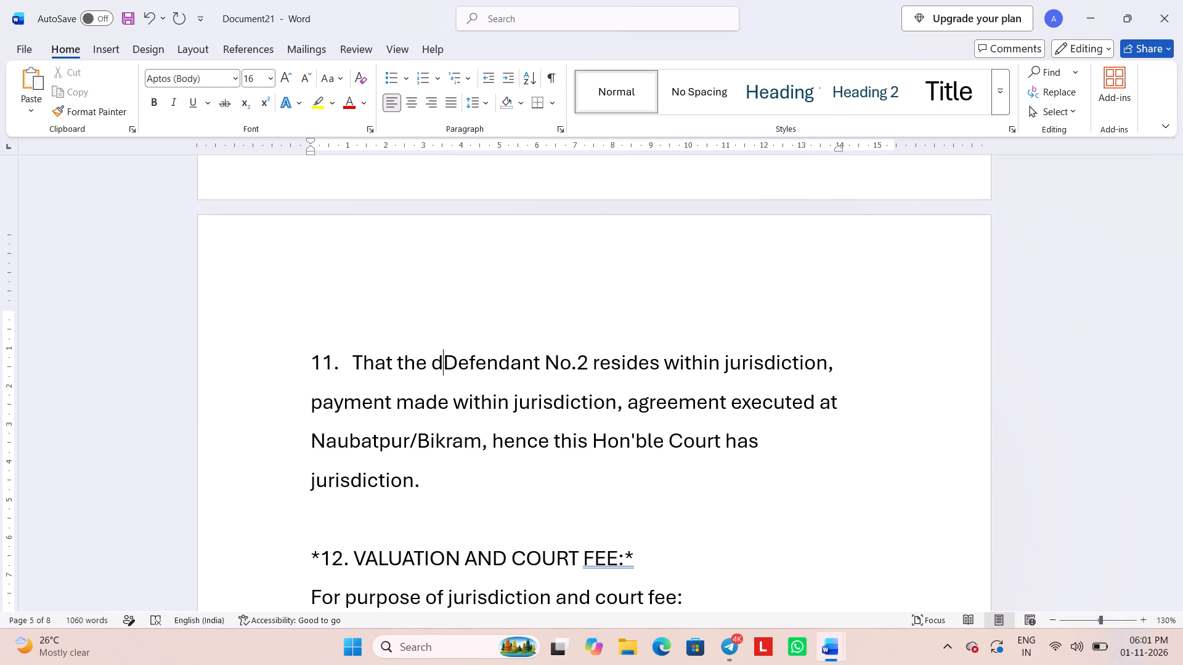
pyautogui.press('Delete')
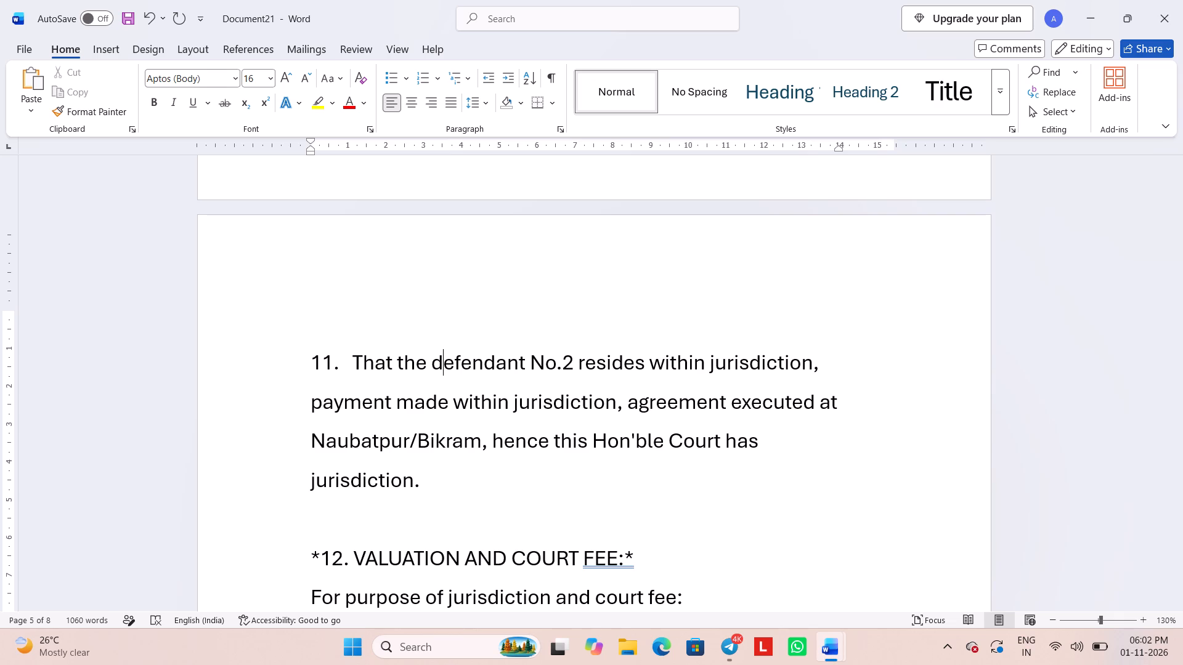
# Delete the blank line between paragraph 11 and item 12.
pyautogui.scroll(-1, 343, 360)
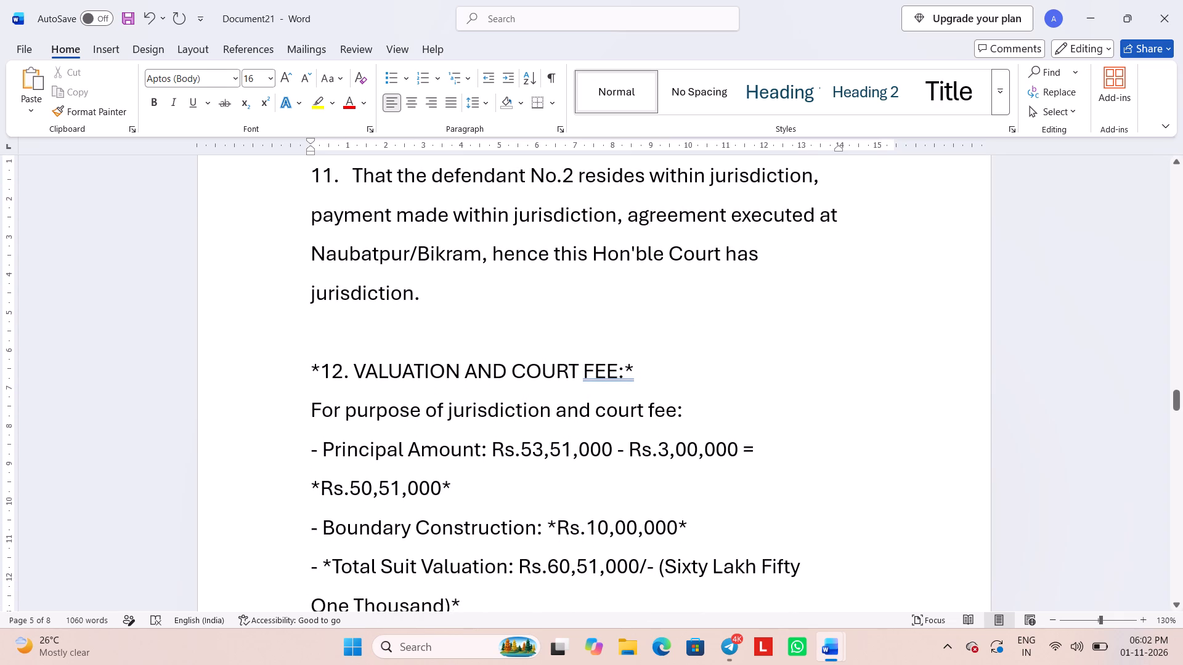
pyautogui.click(421, 293)
pyautogui.press('Delete')
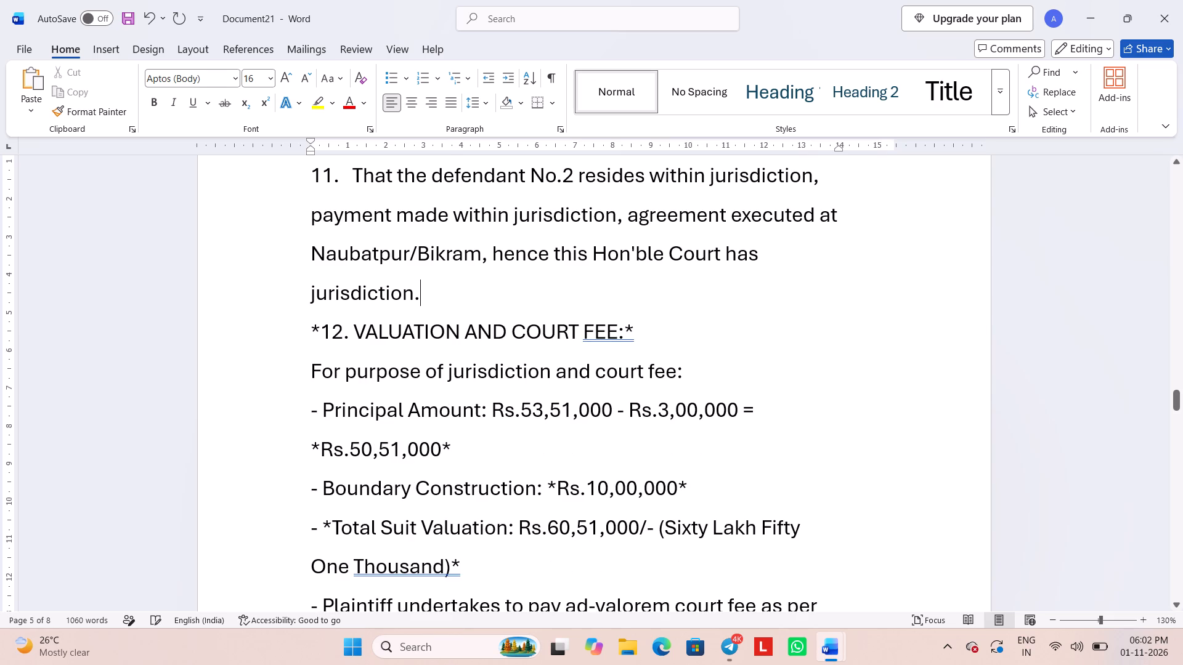
# Remove the asterisks and the heading "VALUATION AND COURT FEE:" from item 12, keeping only the number.
pyautogui.click(309, 332)
pyautogui.press('Delete')
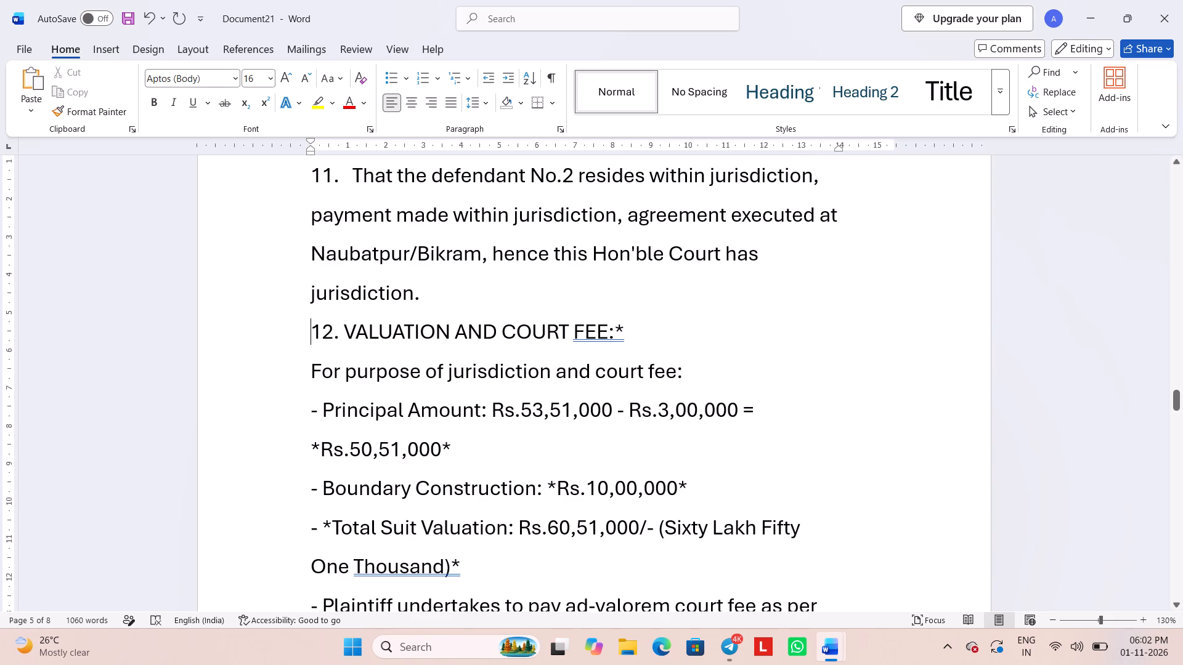
pyautogui.click(344, 331)
pyautogui.press('Delete')
pyautogui.press('Delete')
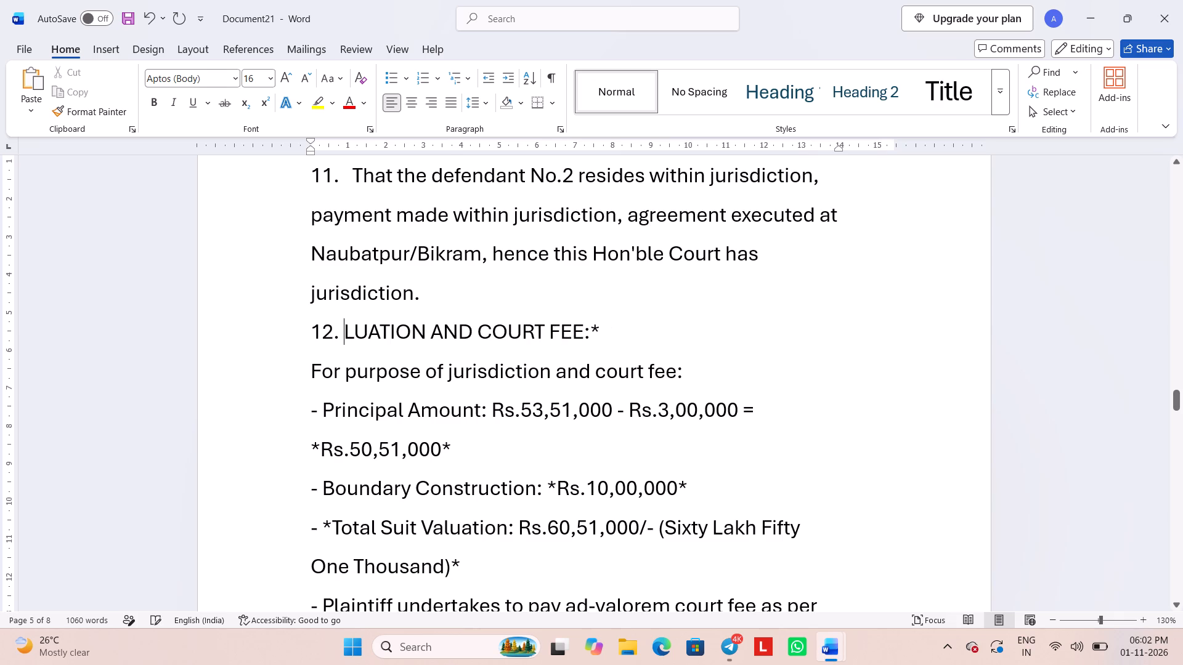
pyautogui.press('Delete')
pyautogui.press('Delete')
pyautogui.press('Delete')
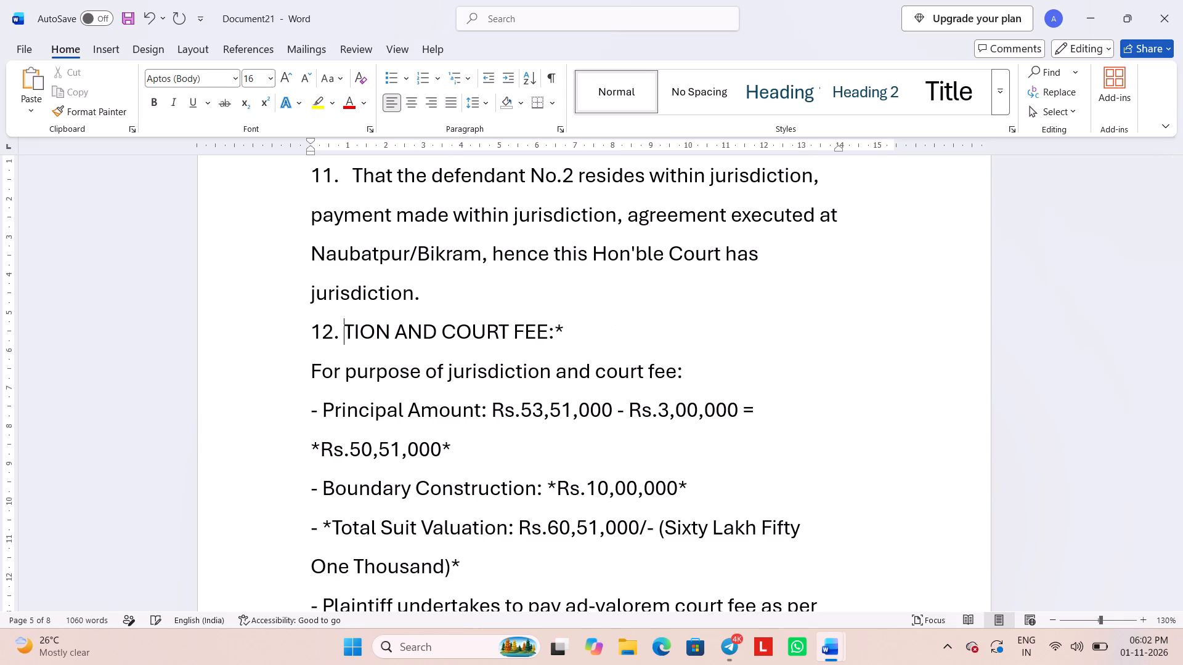
pyautogui.press('Delete')
pyautogui.press('Delete')
pyautogui.press('Delete')
pyautogui.press('Delete')
pyautogui.press('Delete')
pyautogui.press('Delete')
pyautogui.press('Delete')
pyautogui.press('Delete')
pyautogui.press('Delete')
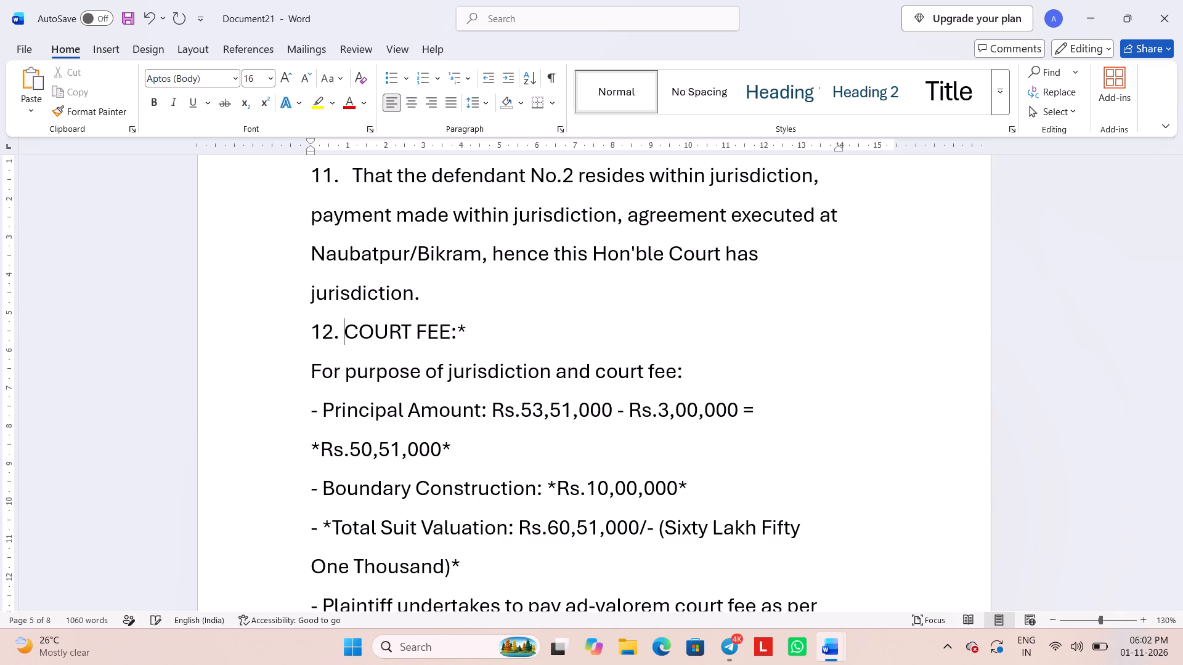
pyautogui.press('Delete')
pyautogui.press('Delete')
pyautogui.press('Delete')
pyautogui.press('Delete')
pyautogui.press('Delete')
pyautogui.press('Delete')
pyautogui.press('Delete')
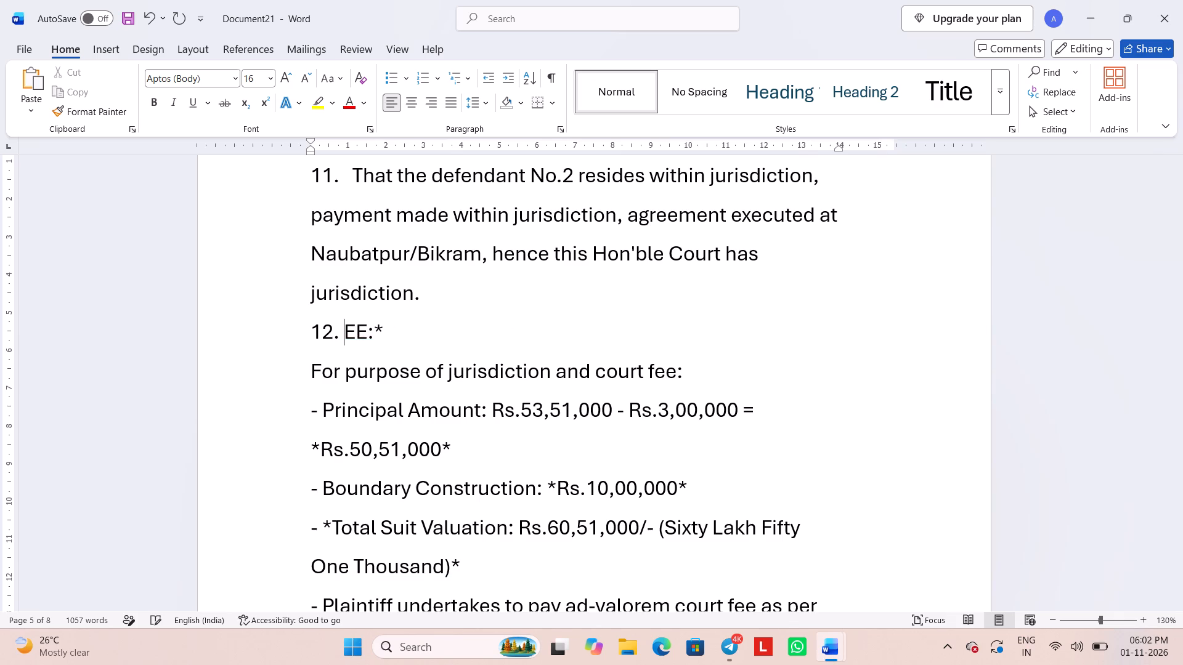
pyautogui.press('Delete')
pyautogui.press('Delete')
pyautogui.press('Delete')
pyautogui.press('Delete')
# Begin item 12 with "That for the" and join it to "purpose of jurisdiction and court fee", removing the original "For".
pyautogui.press('space')
pyautogui.hotkey('shift', 't')
pyautogui.press('h')
pyautogui.press('a')
pyautogui.press('t')
pyautogui.press('space')
pyautogui.press('space')
pyautogui.press('BackSpace')
pyautogui.write('fo')
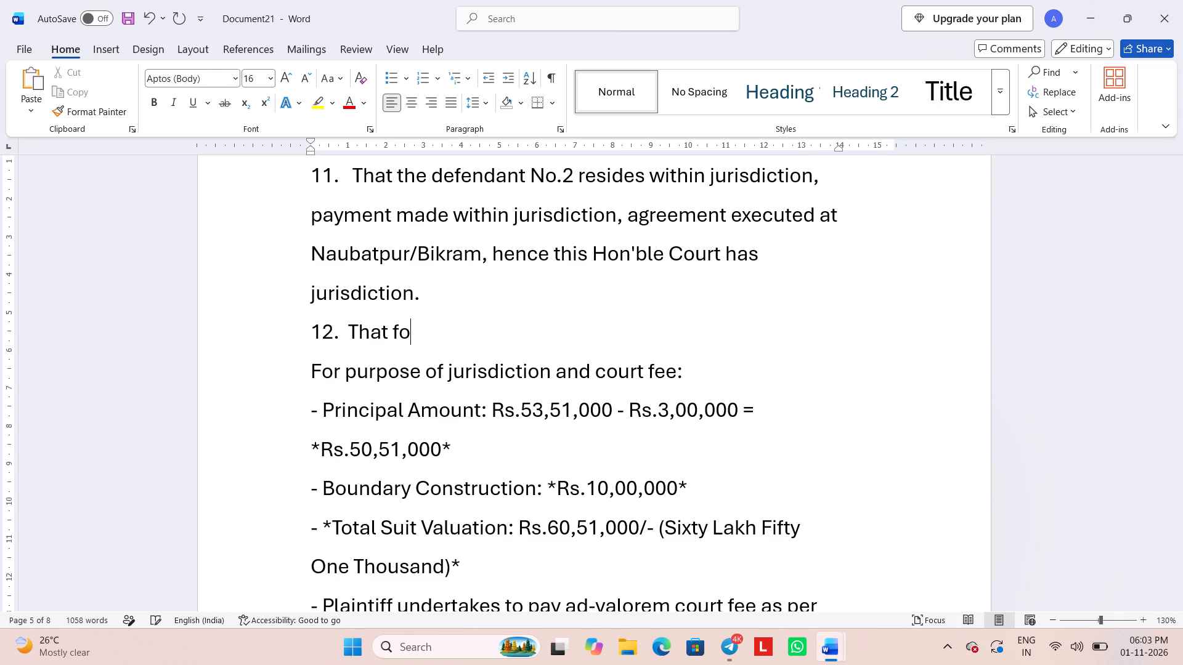
pyautogui.press('r')
pyautogui.press('Delete')
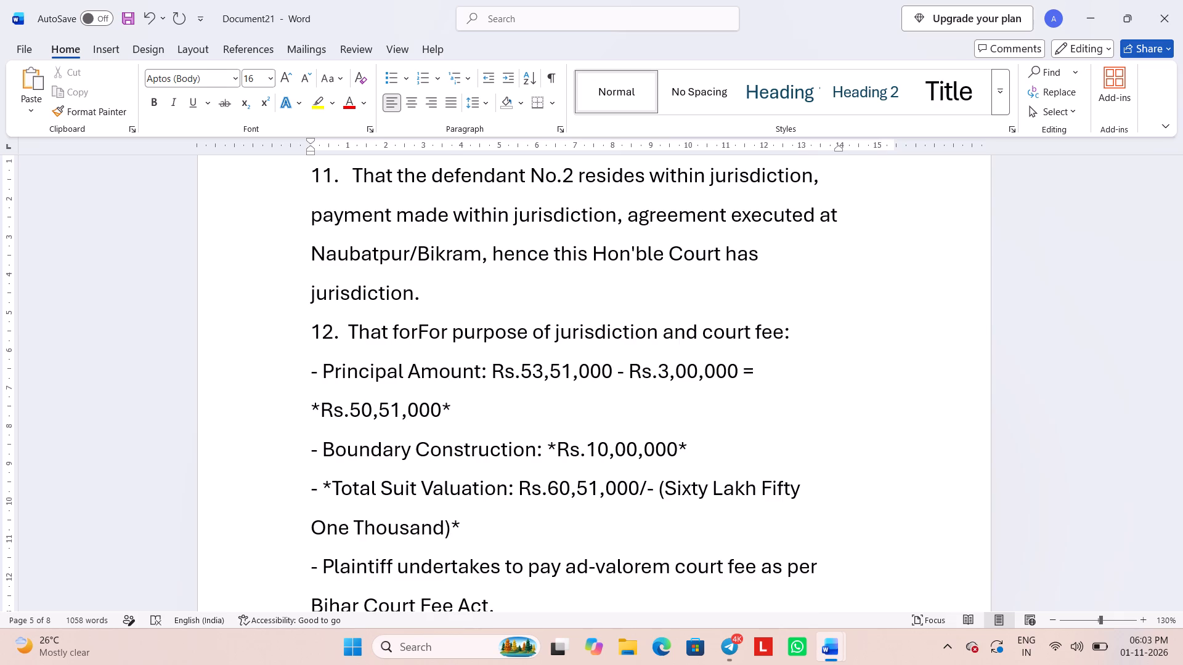
pyautogui.press('Delete')
pyautogui.press('Delete')
pyautogui.press('Delete')
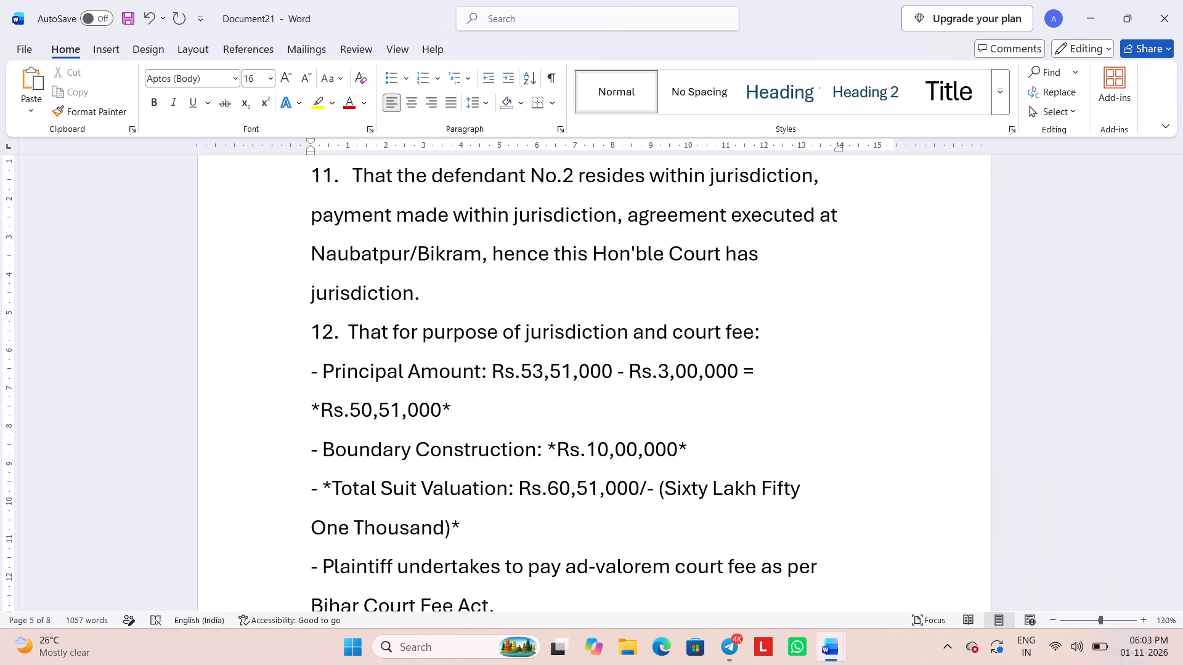
pyautogui.press('space')
pyautogui.write('the')
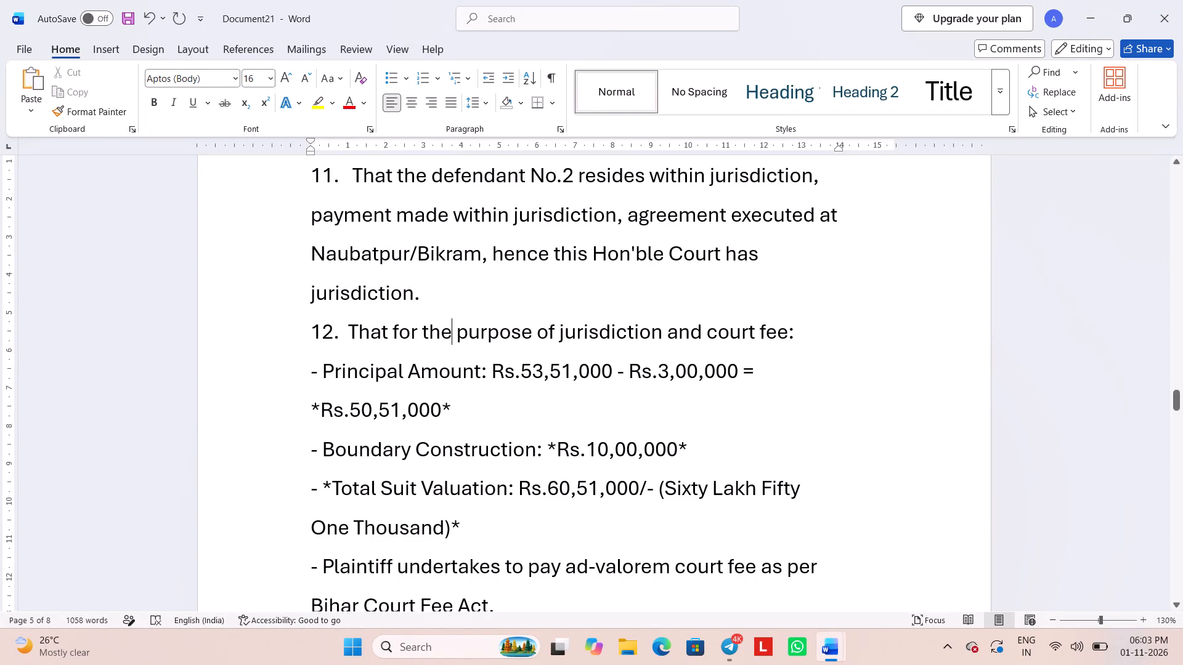
# Replace the colon, line break and dash after "court fee" in item 12 with "the", joining the Principal Amount line to the sentence.
pyautogui.click(789, 334)
pyautogui.press('Delete')
pyautogui.press('Delete')
pyautogui.press('Delete')
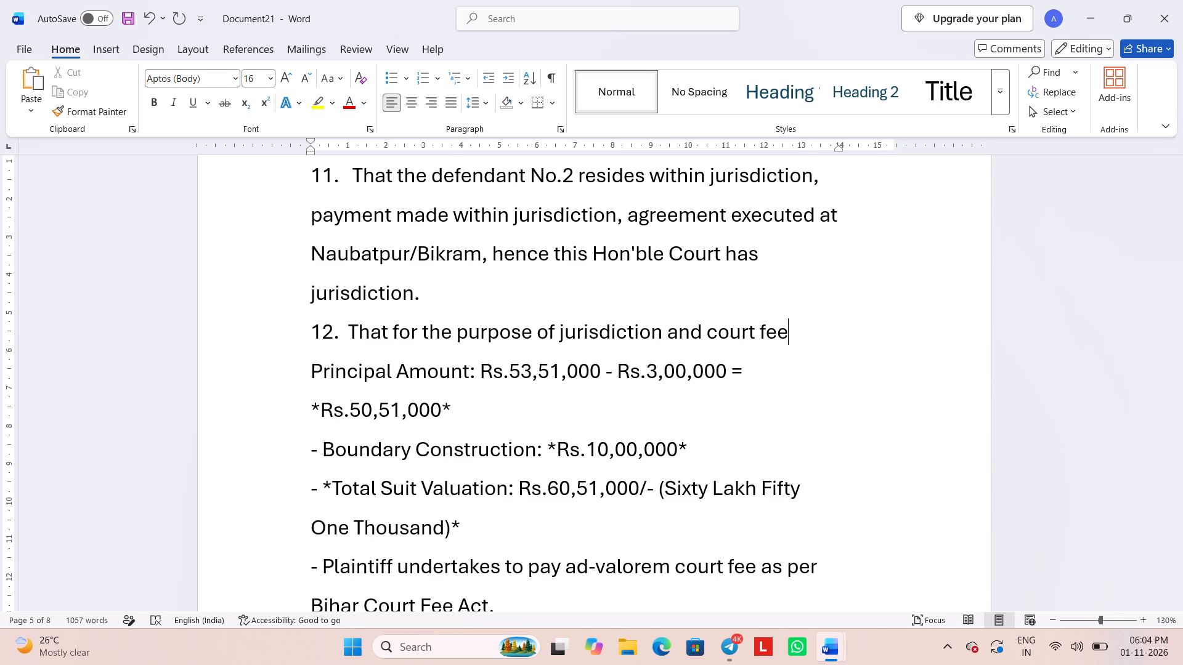
pyautogui.press('space')
pyautogui.write('the')
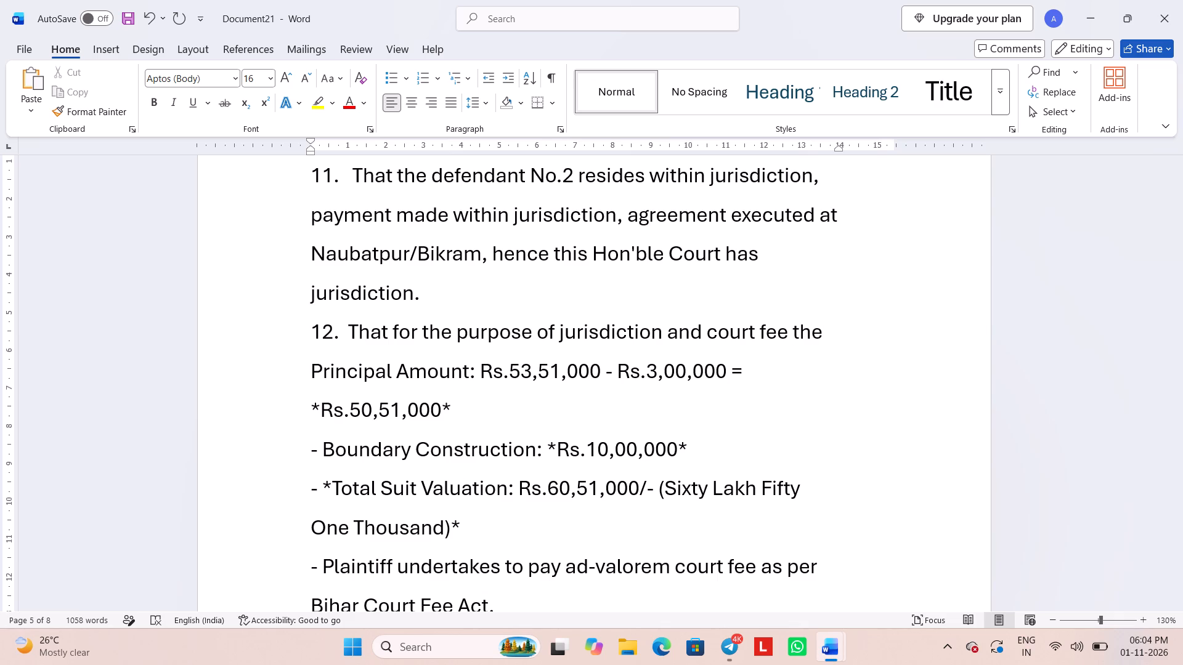
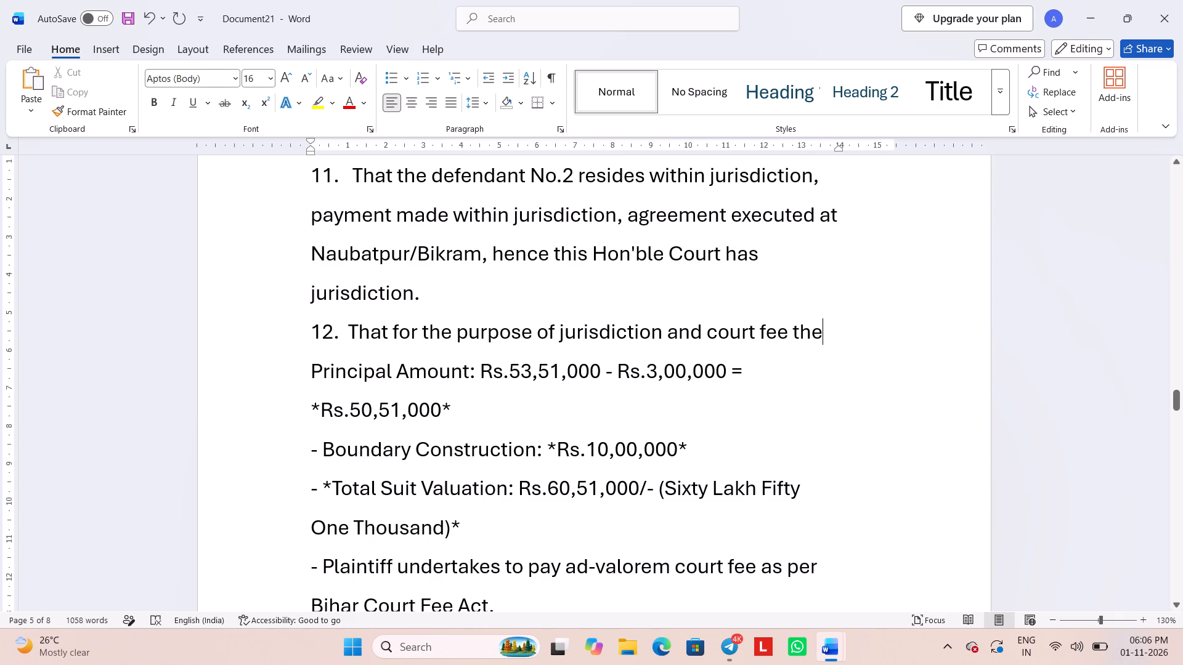
# Remove the asterisks around Rs.50,51,000 in item 12 and add "/-" after the amount.
pyautogui.click(312, 407)
pyautogui.press('Delete')
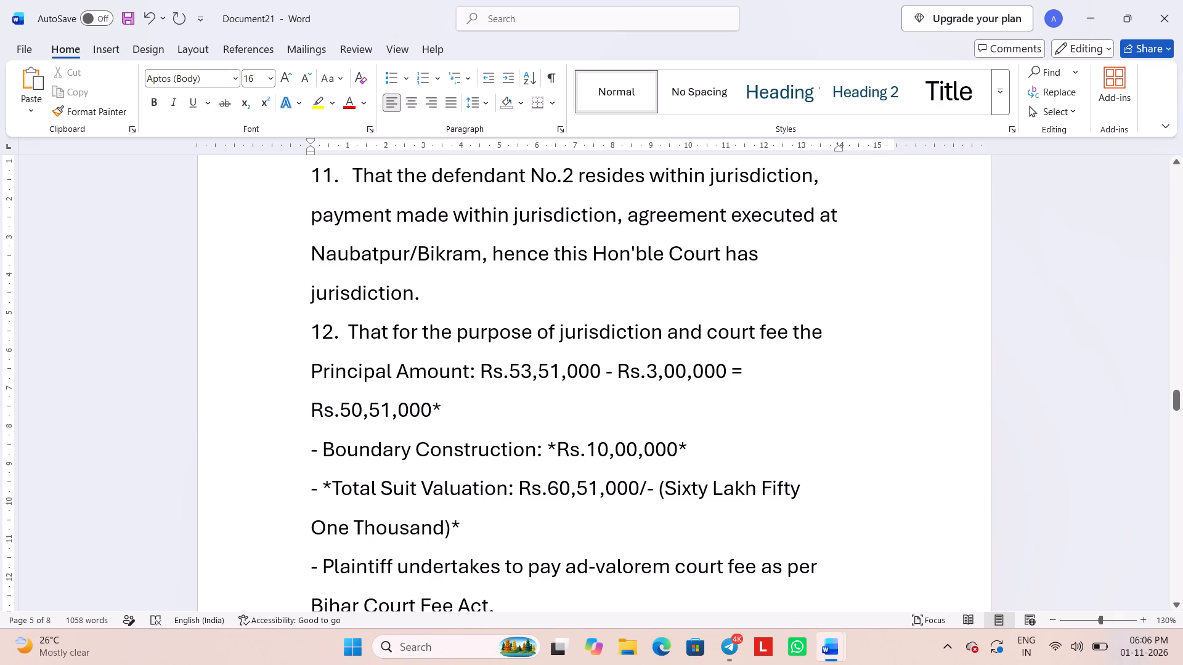
pyautogui.click(433, 408)
pyautogui.press('Delete')
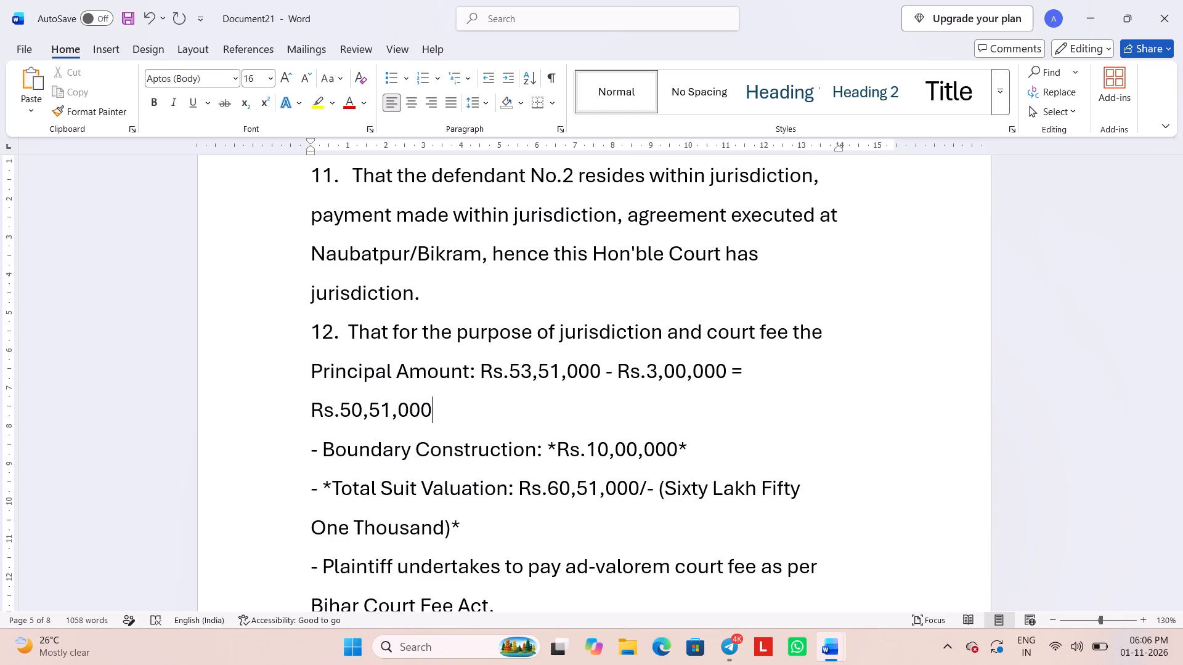
pyautogui.press('/')
pyautogui.press('-')
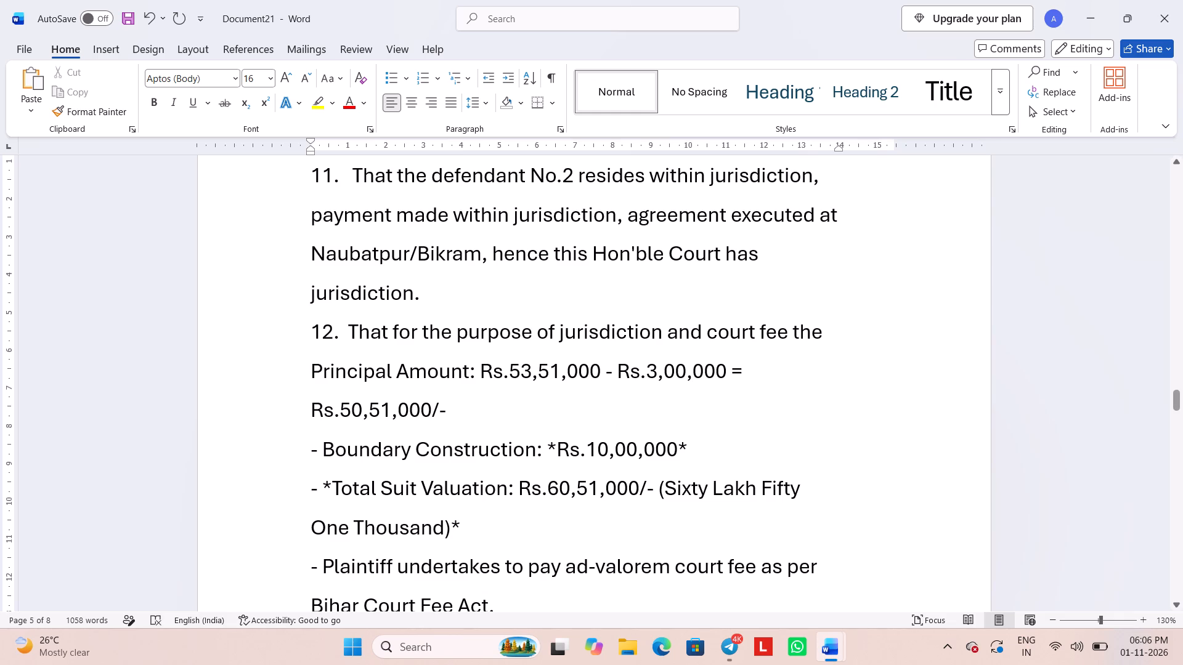
# Add a slash after Rs.53,51,000 and after Rs.3,00,000 in item 12's Principal Amount calculation.
pyautogui.click(599, 371)
pyautogui.press('/')
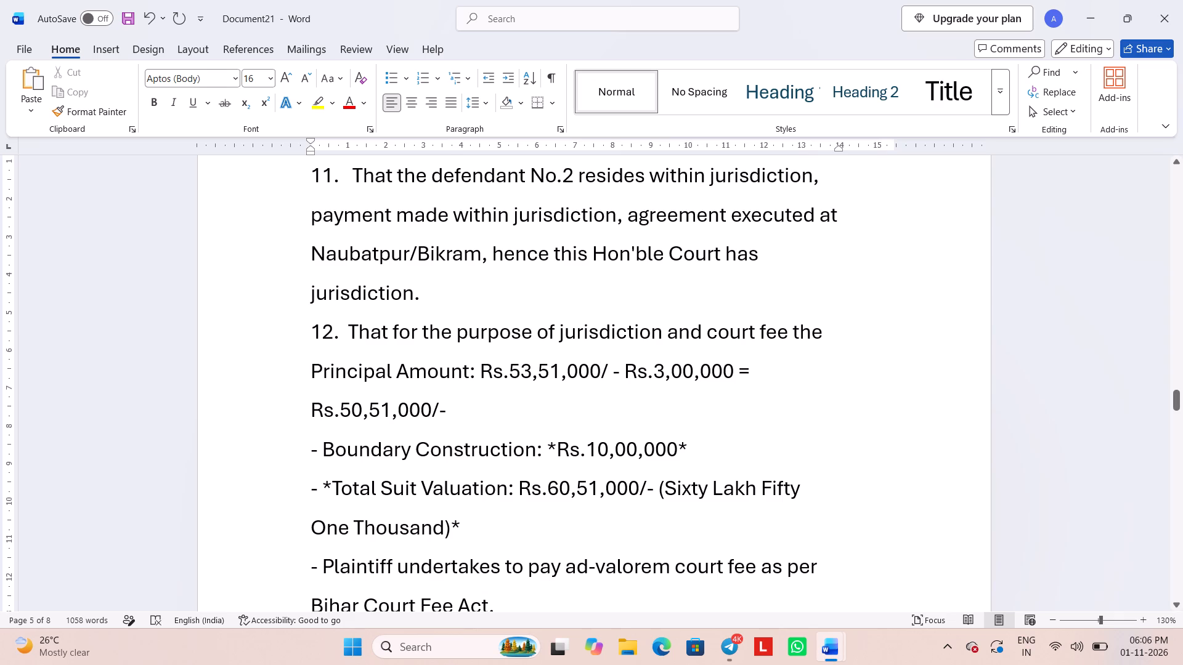
pyautogui.click(733, 375)
pyautogui.press('/')
# Add a space and full stop after Rs.50,51,000/- and join the Boundary Construction line to it, removing its list dash.
pyautogui.click(451, 406)
pyautogui.press('space')
pyautogui.press('.')
pyautogui.press('Delete')
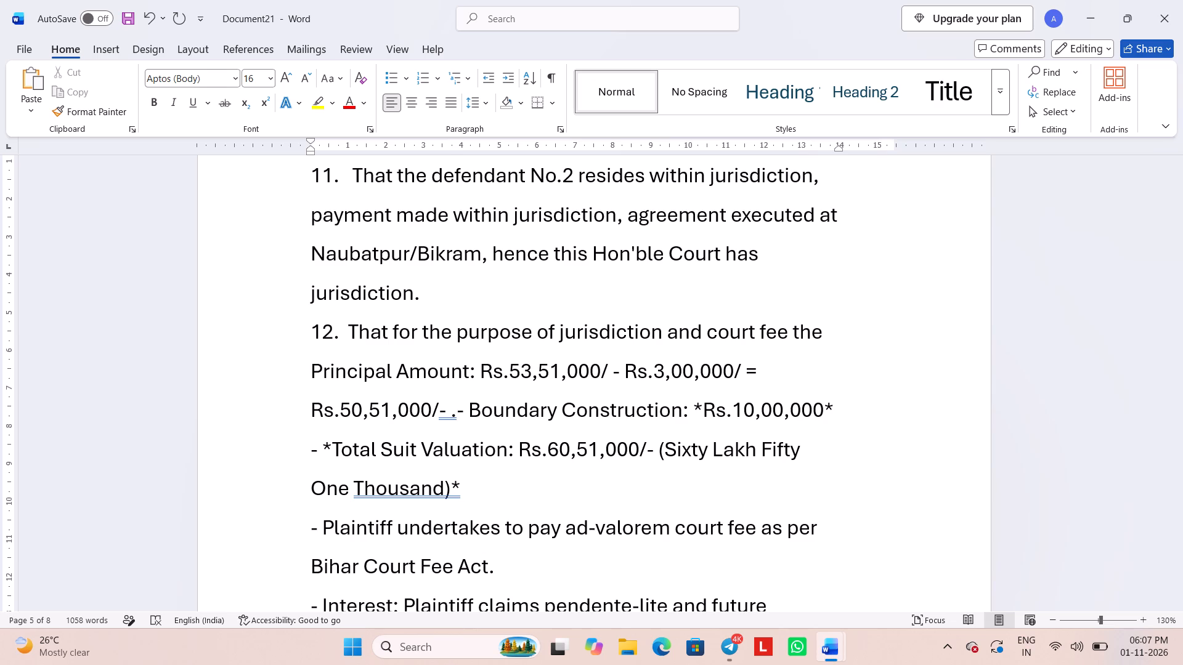
pyautogui.press('Delete')
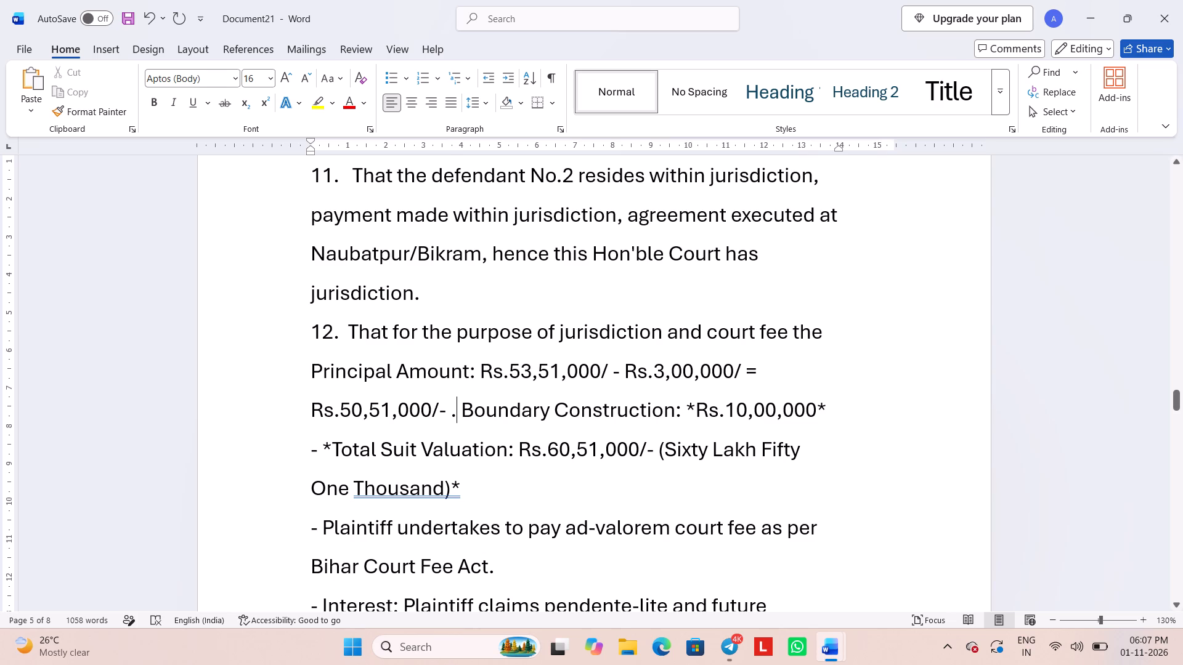
# Remove the colon after "Boundary Construction" and the asterisks around its amount, making it read "Boundary Construction Rs.10,00,000/-".
pyautogui.click(673, 410)
pyautogui.press('Delete')
pyautogui.press('Delete')
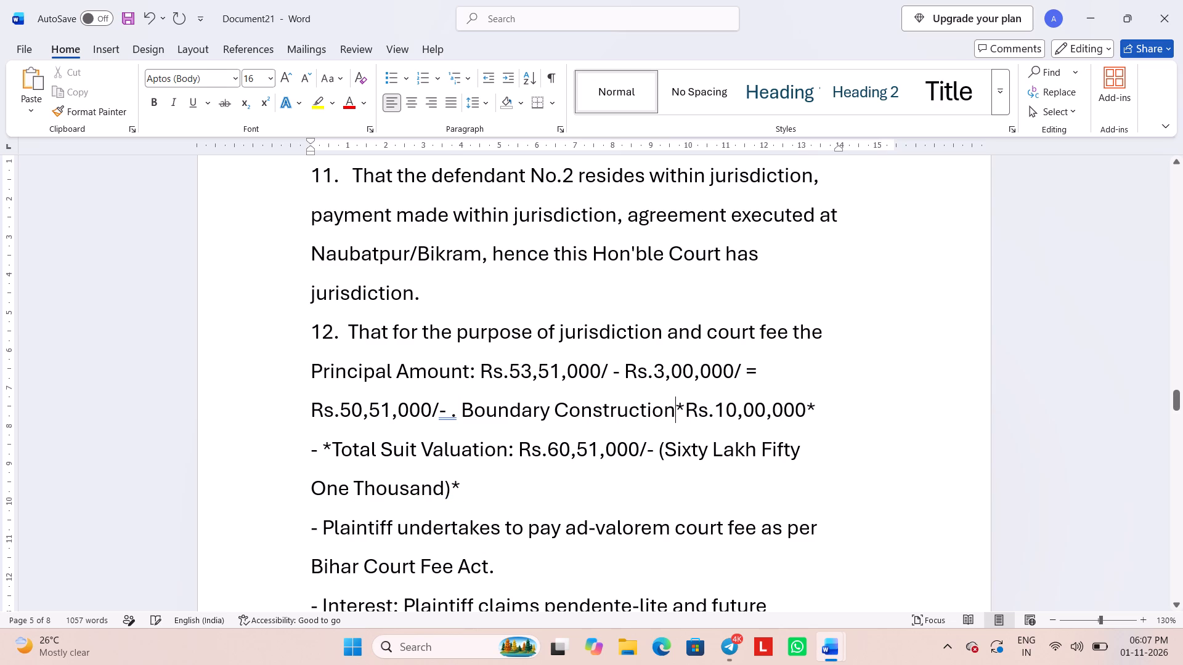
pyautogui.press('Delete')
pyautogui.press('space')
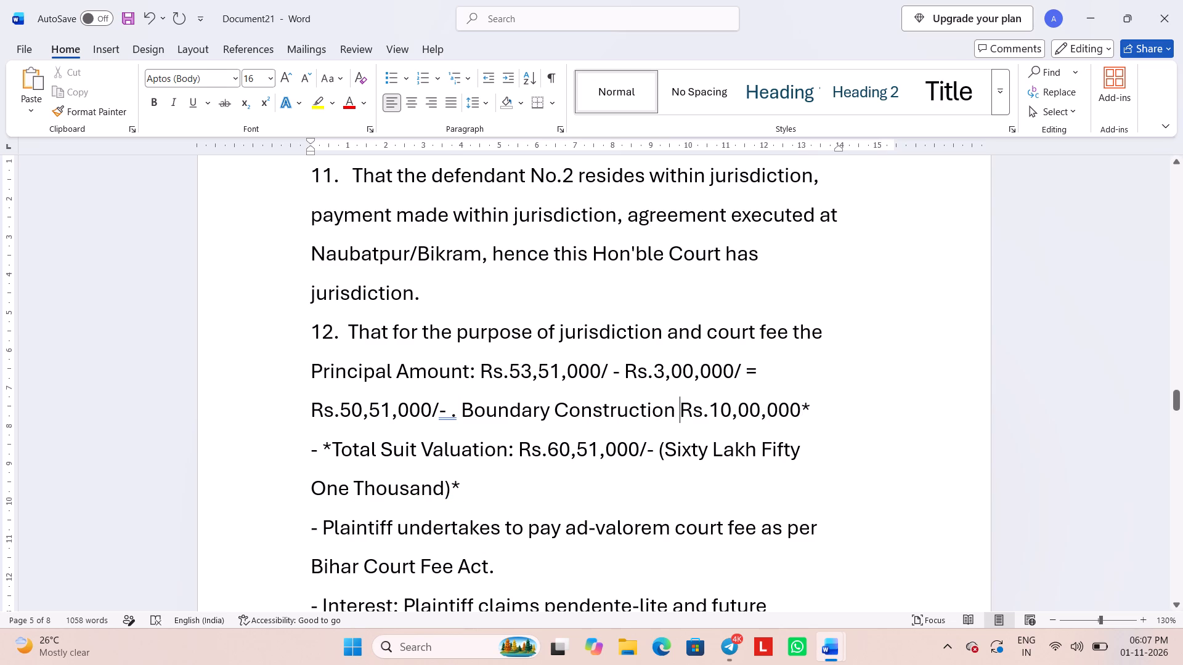
pyautogui.click(800, 409)
pyautogui.press('/')
pyautogui.press('Delete')
pyautogui.press('-')
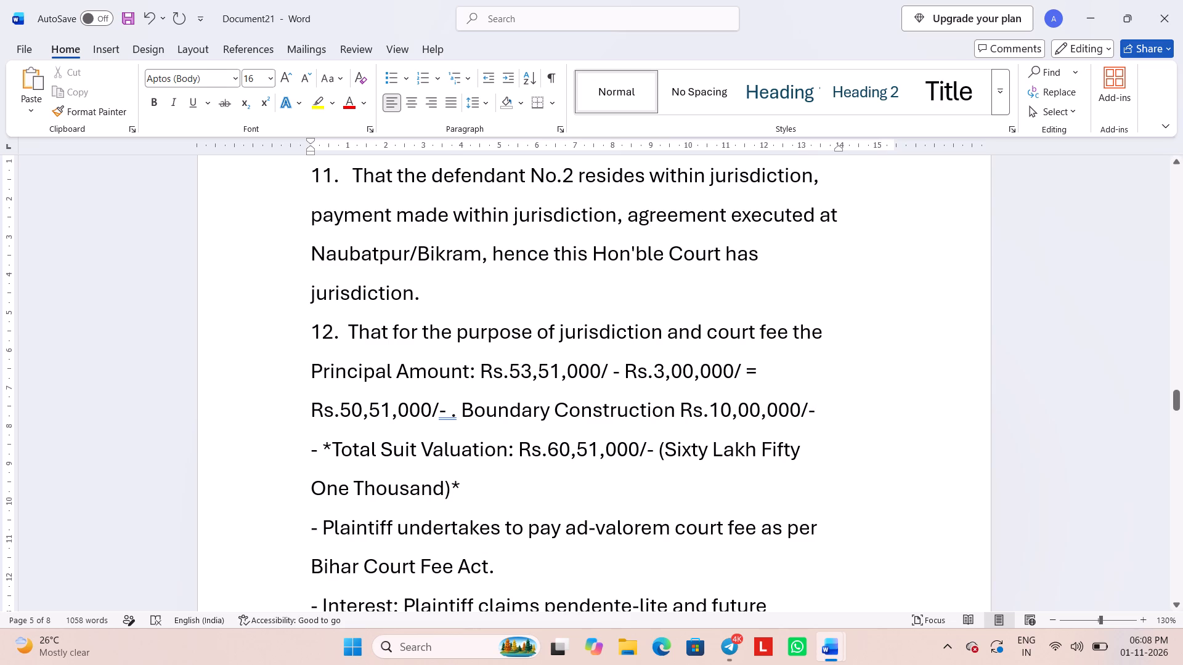
# Remove the list dash and opening asterisk before "Total Suit Valuation" in item 12.
pyautogui.click(306, 452)
pyautogui.press('Delete')
pyautogui.press('Delete')
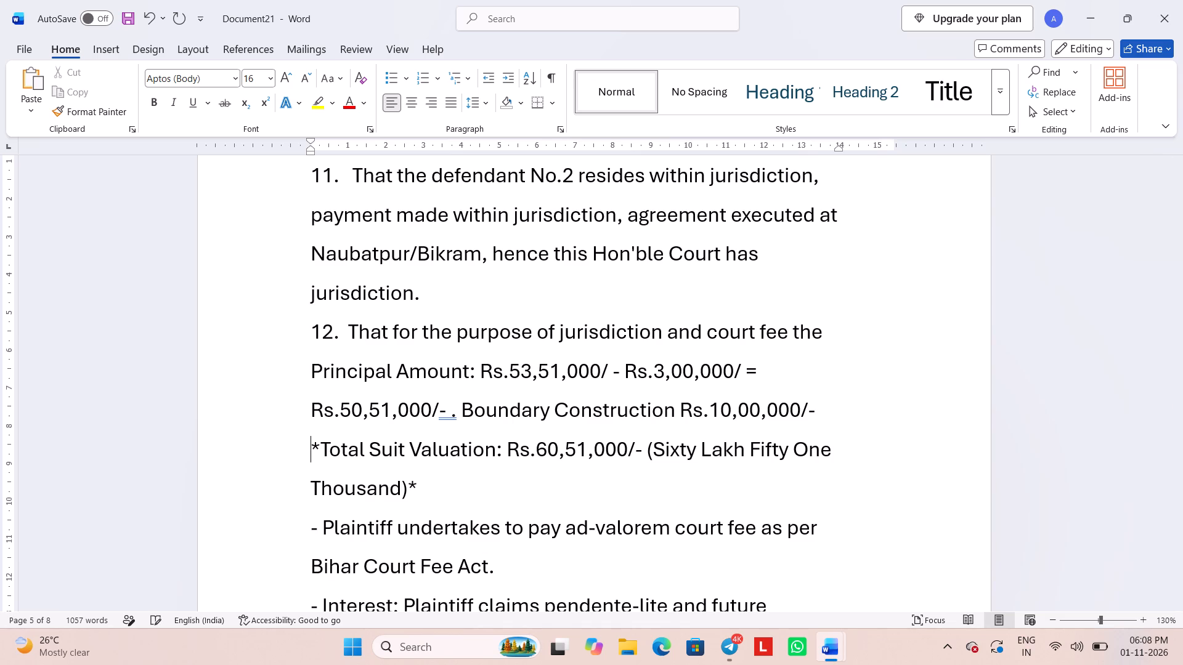
pyautogui.press('Delete')
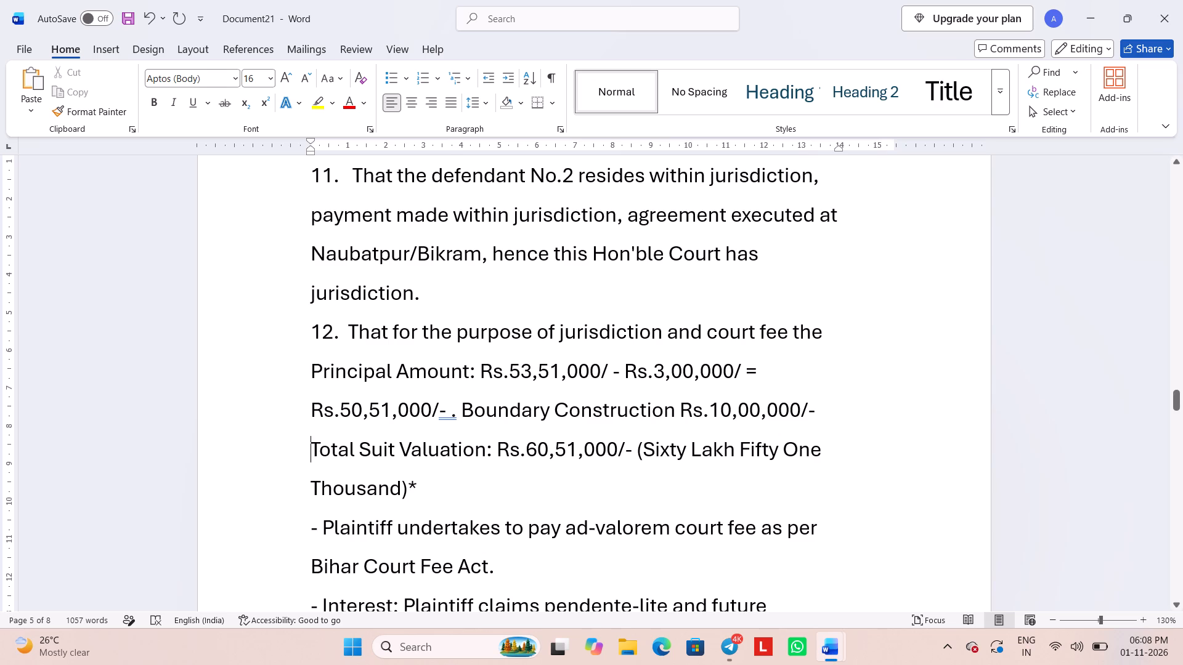
# Delete the space between Rs.50,51,000/- and the full stop in item 12.
pyautogui.click(445, 416)
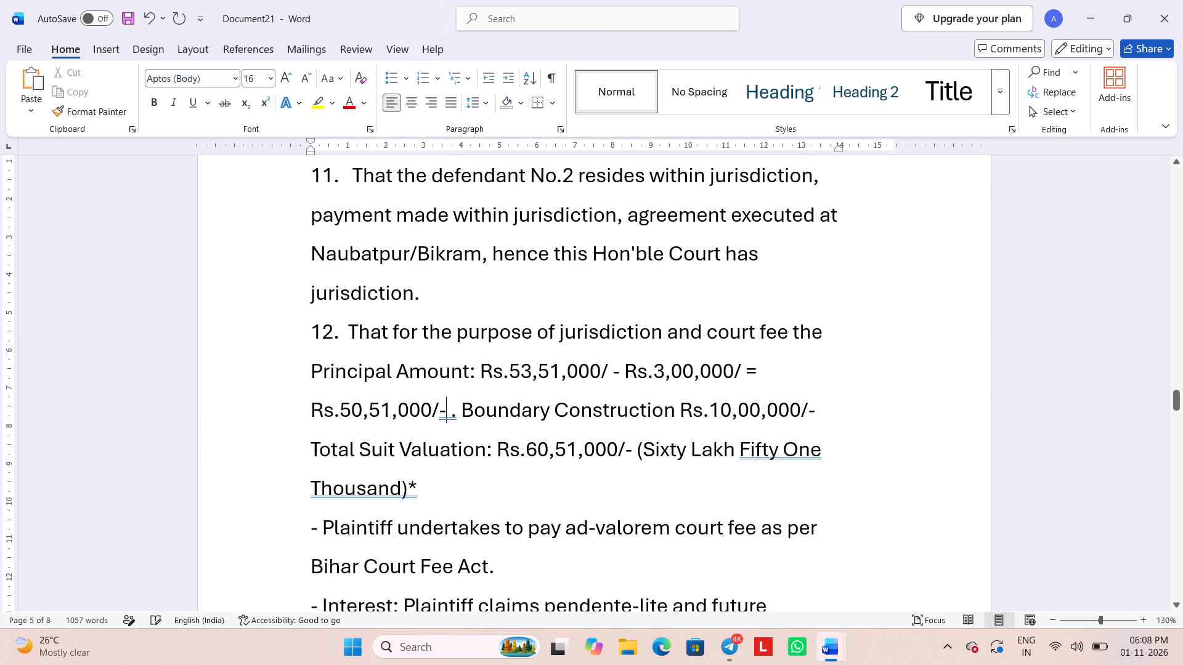
pyautogui.press('Delete')
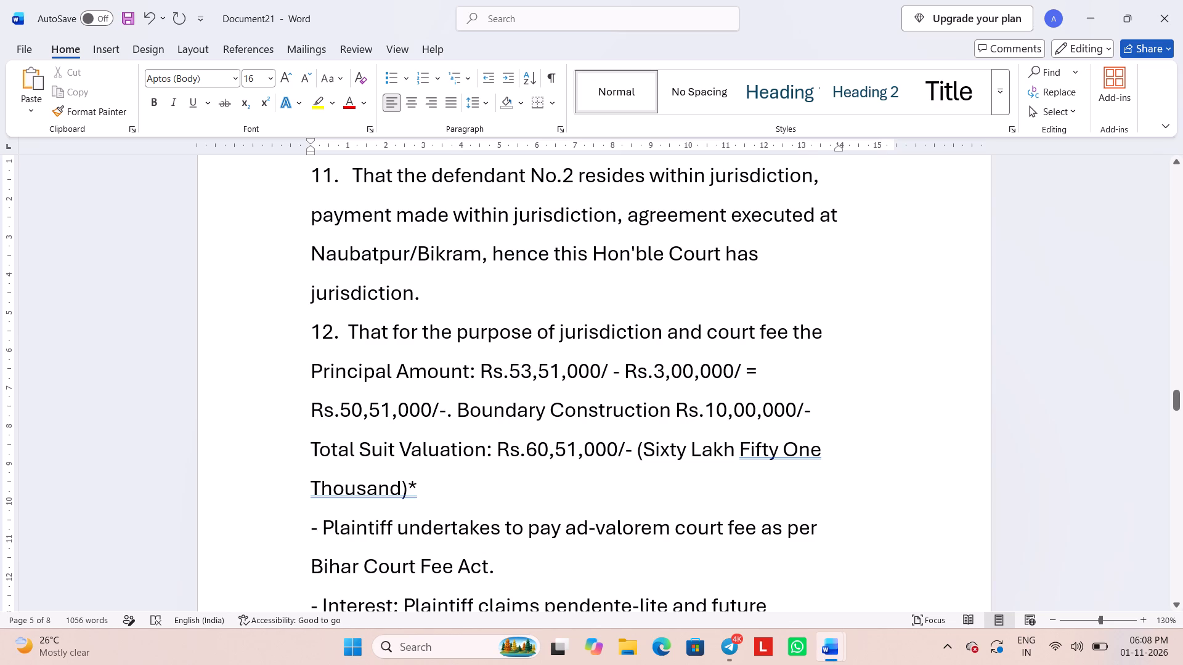
# Replace the asterisk after "Thousand)" with a full stop and join the "Plaintiff undertakes" line to it, removing its list dash.
pyautogui.click(409, 488)
pyautogui.press('Delete')
pyautogui.moveTo(409, 488); pyautogui.dragTo(436, 520)
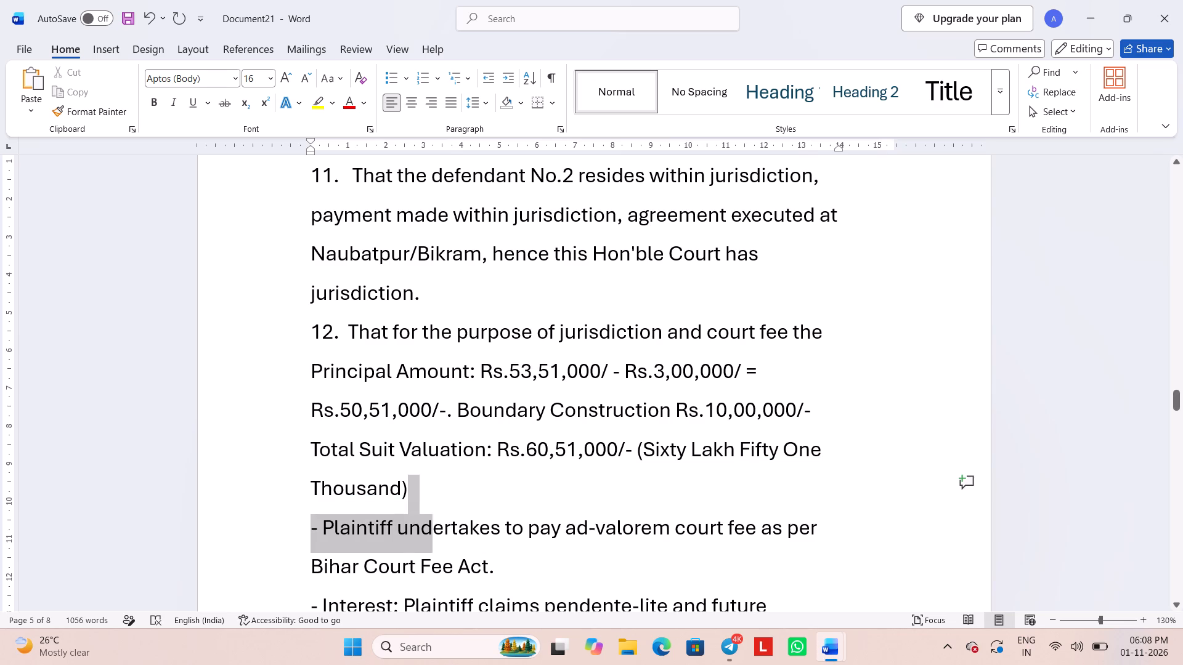
pyautogui.moveTo(436, 520); pyautogui.dragTo(468, 479)
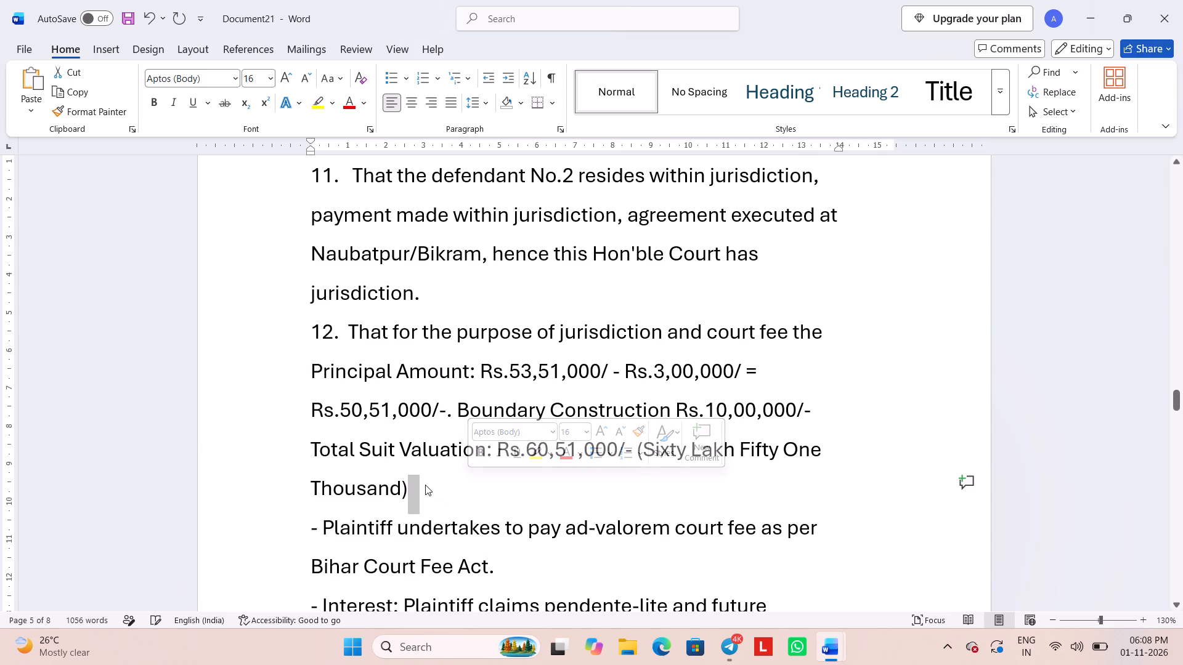
pyautogui.click(425, 484)
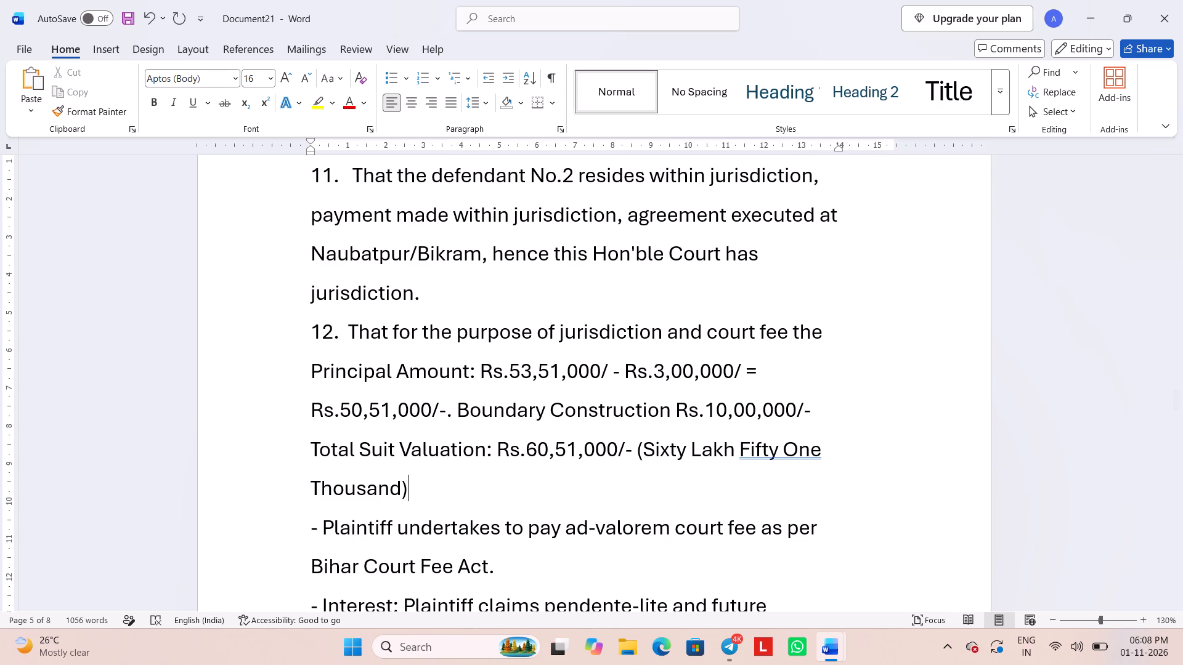
pyautogui.press('.')
pyautogui.press('Delete')
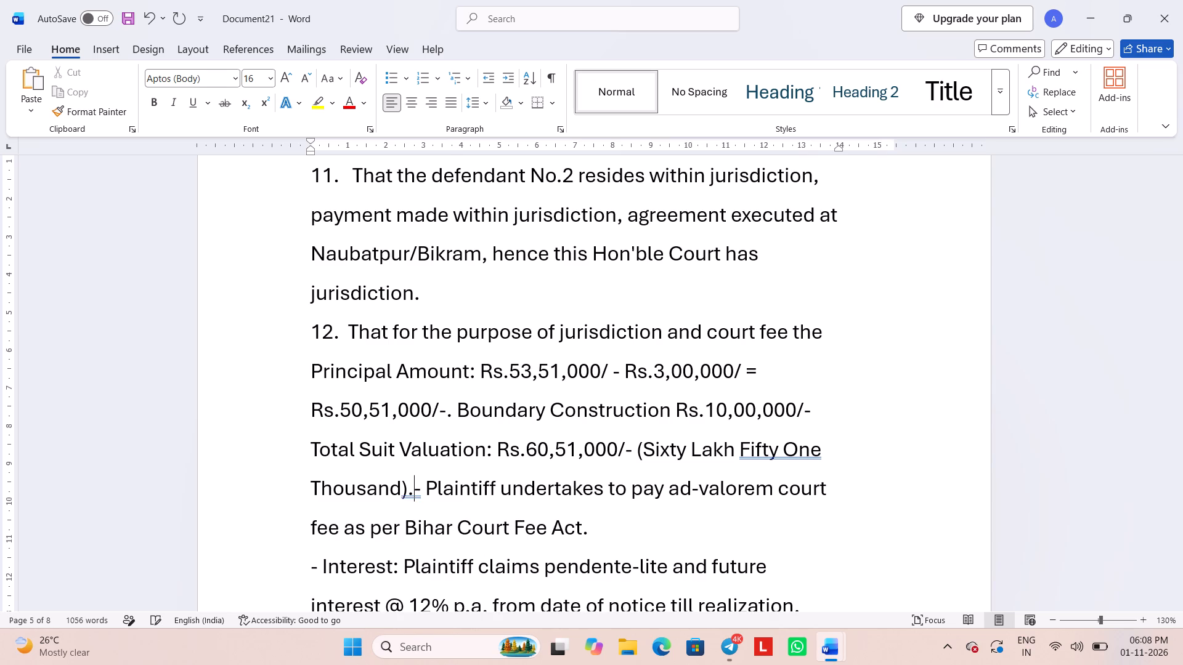
pyautogui.press('Delete')
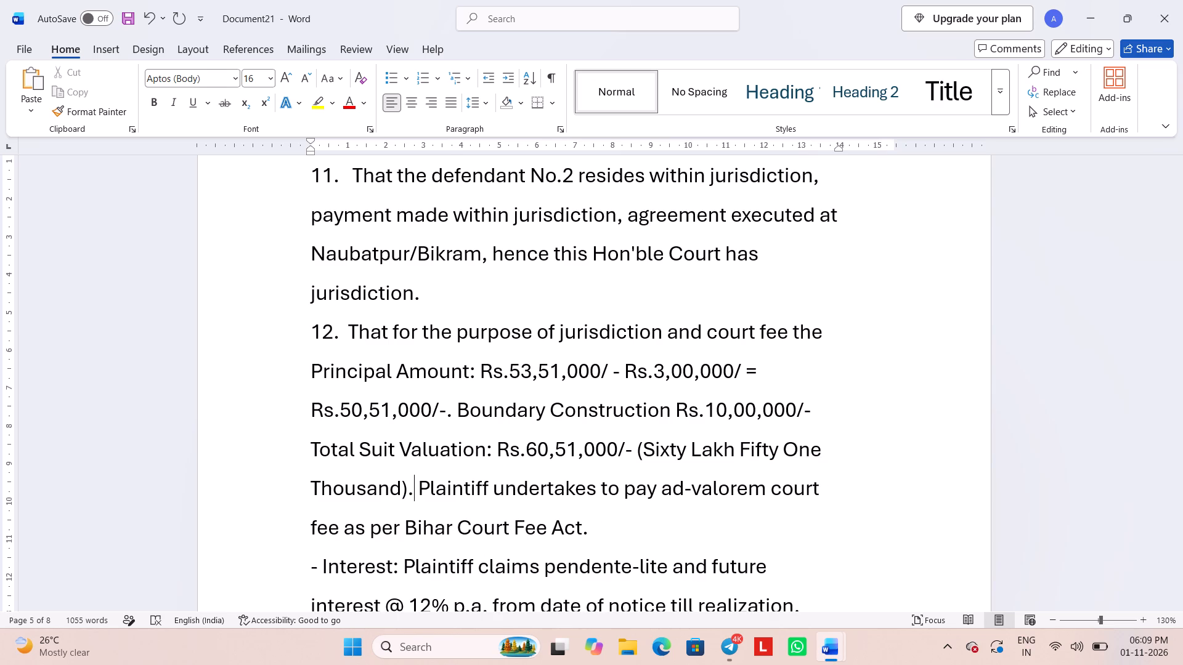
# Replace the list dash before "Interest:" below item 12 with "13. That the", making that paragraph item 13.
pyautogui.scroll(-1, 425, 484)
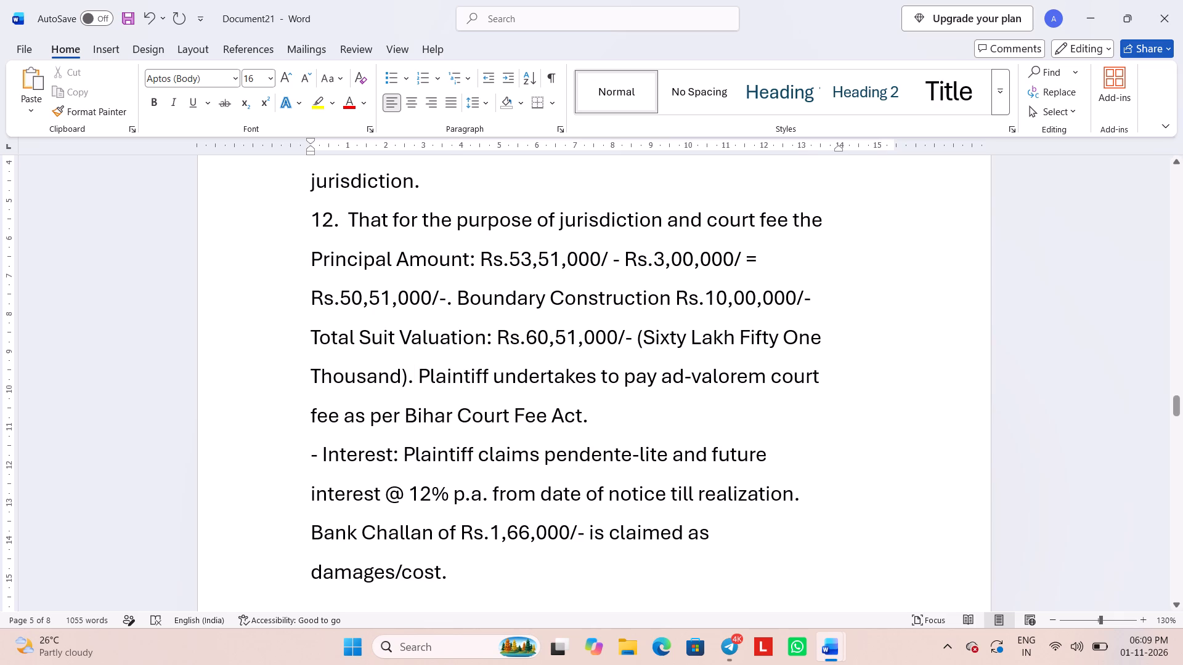
pyautogui.click(309, 456)
pyautogui.press('1')
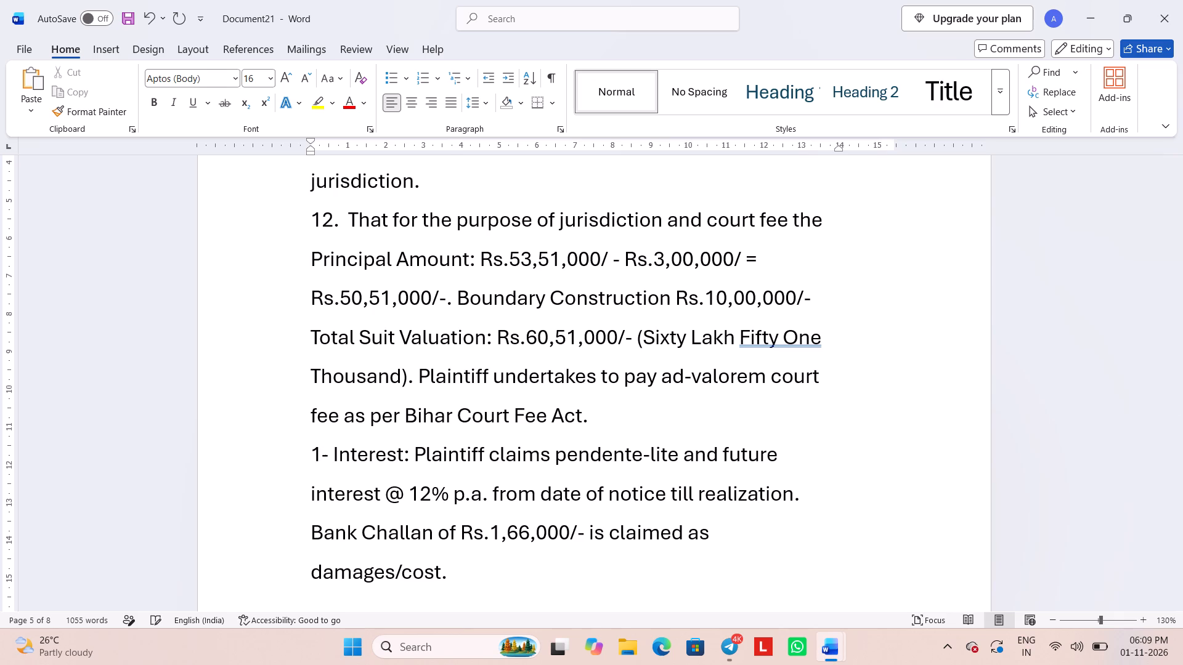
pyautogui.press('3')
pyautogui.press('.')
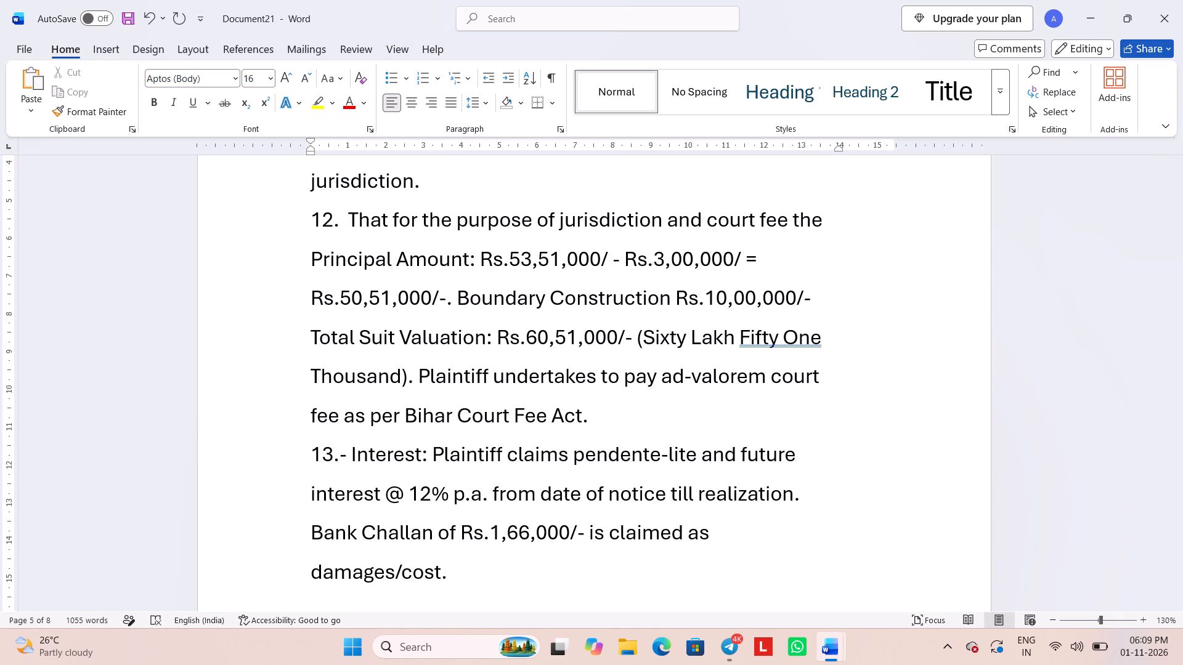
pyautogui.press('Delete')
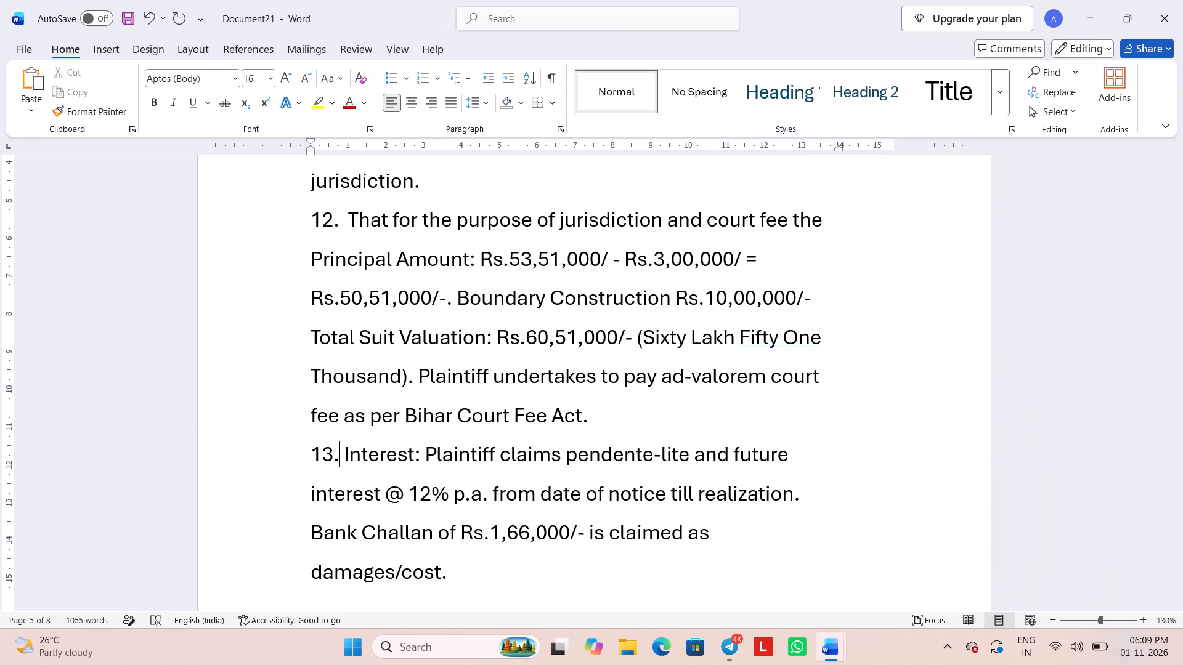
pyautogui.press('space')
pyautogui.hotkey('shift', 't')
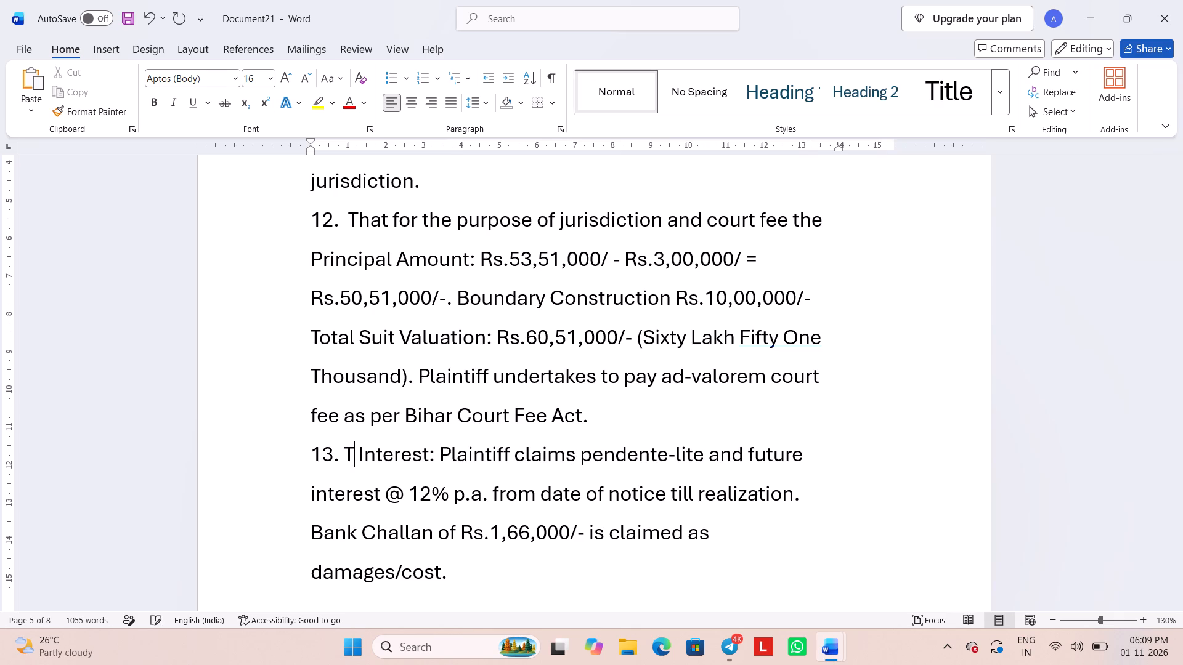
pyautogui.write('hat')
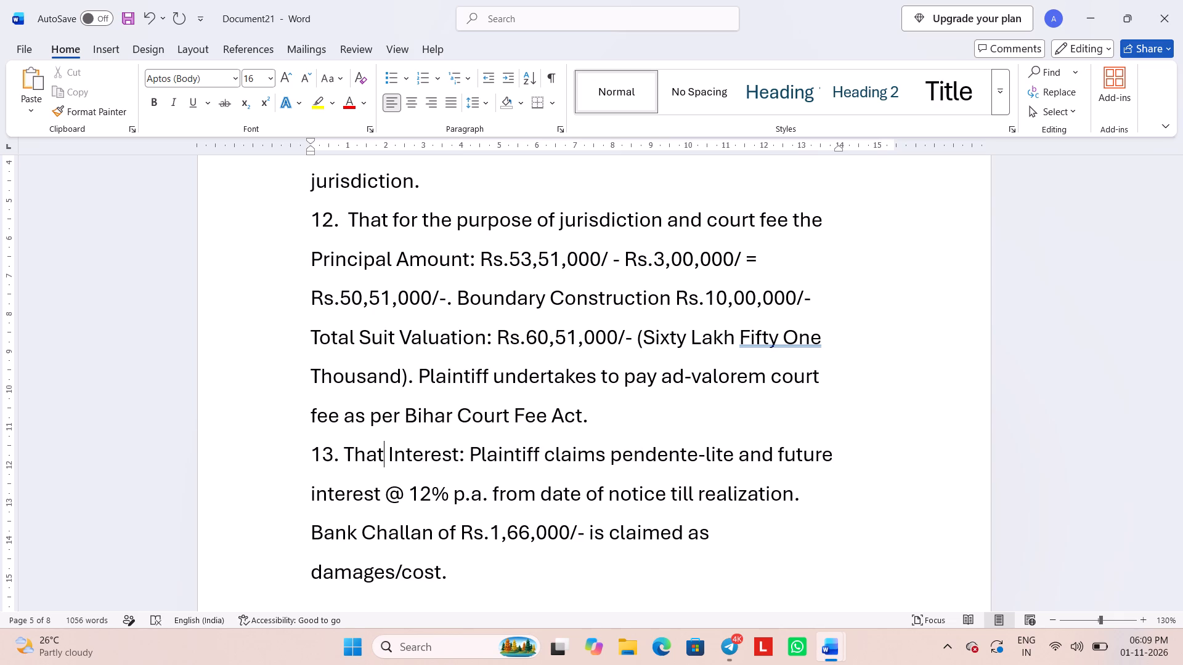
pyautogui.press('space')
pyautogui.write('the')
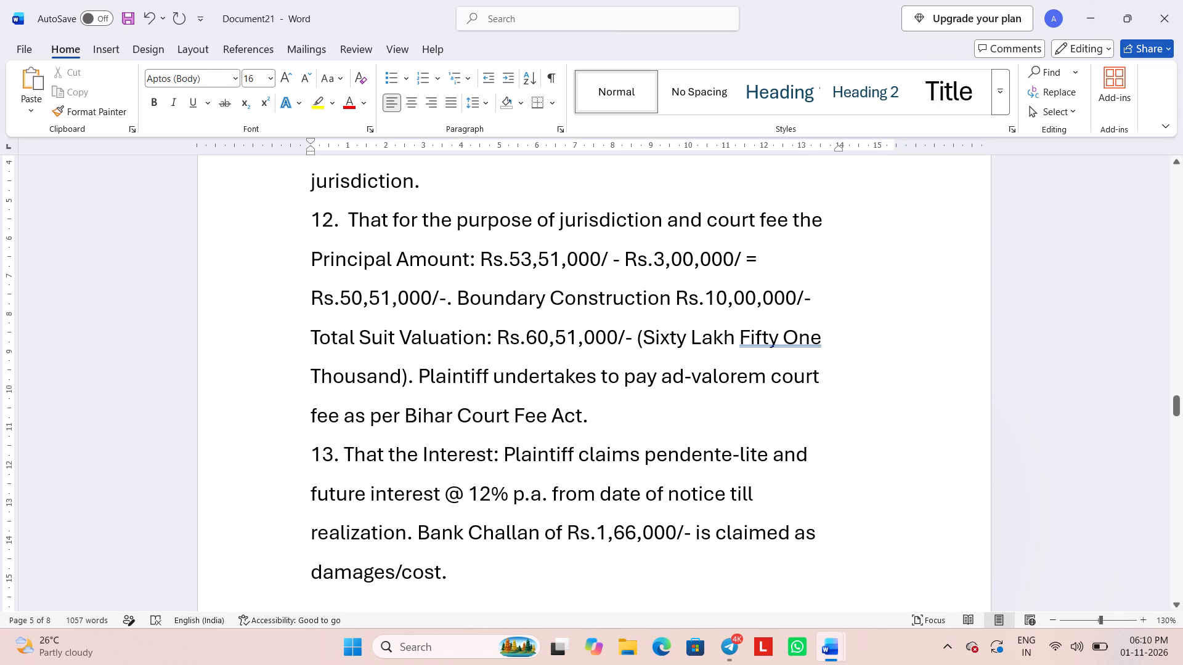
# Delete the label "Interest:" from item 13 so that it begins "That the Plaintiff claims".
pyautogui.click(421, 453)
pyautogui.press('Delete')
pyautogui.press('Delete')
pyautogui.press('Delete')
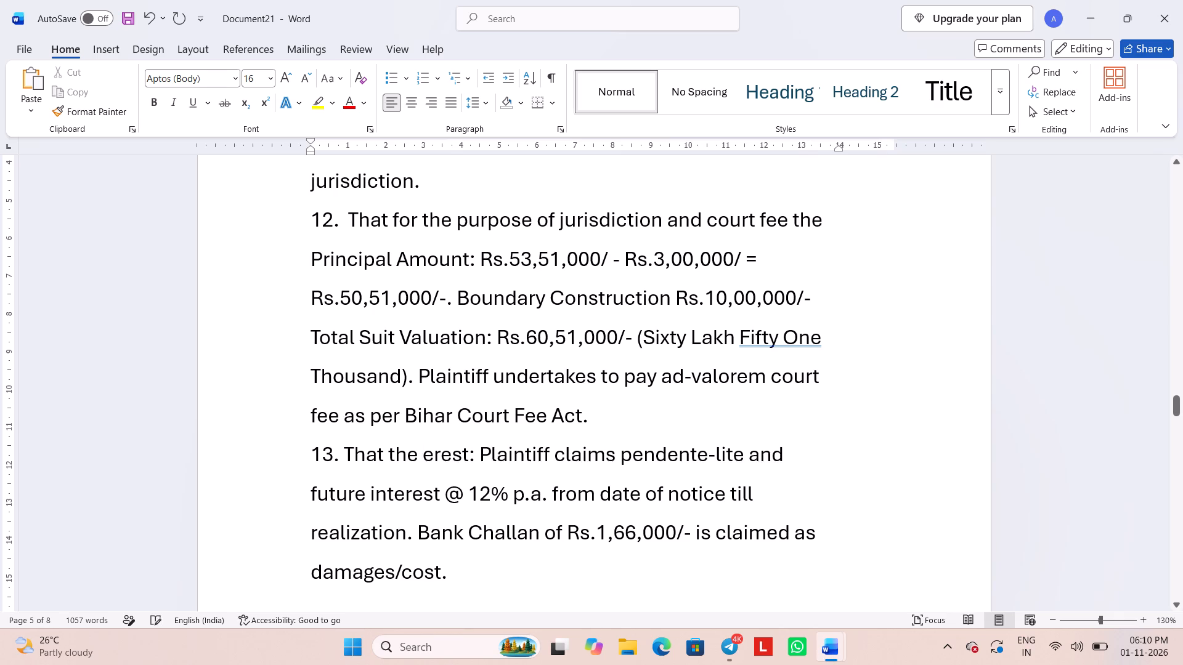
pyautogui.press('Delete')
pyautogui.press('Delete')
pyautogui.press('Delete')
pyautogui.press('Delete')
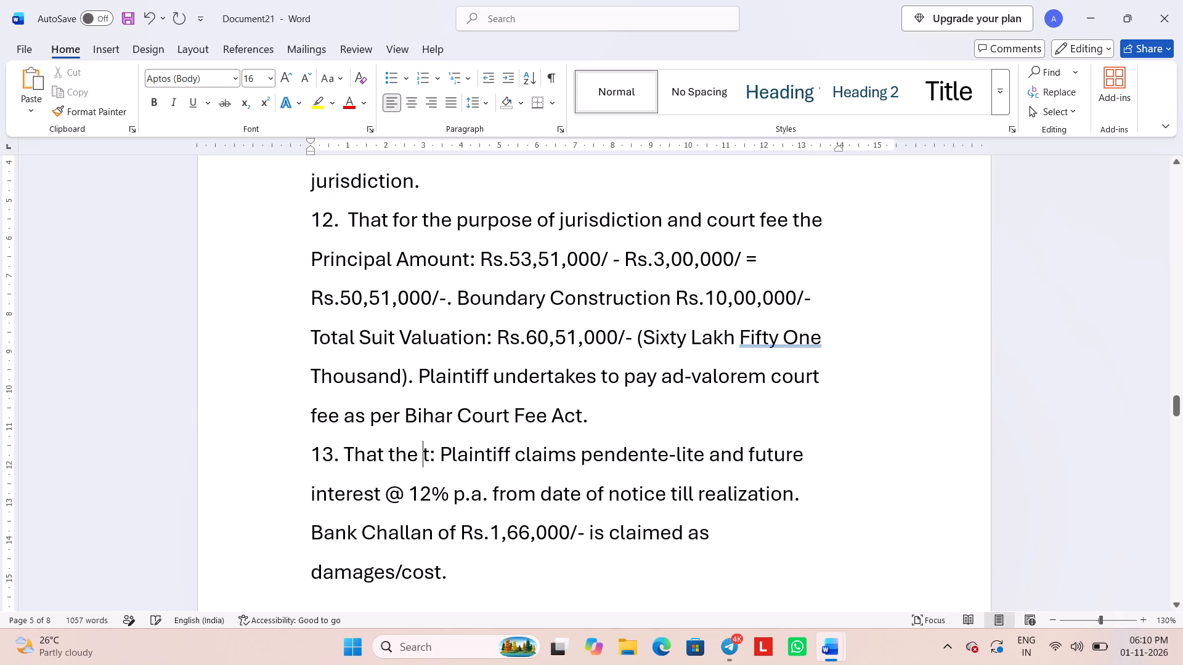
pyautogui.press('Delete')
pyautogui.press('Delete')
pyautogui.press('Delete')
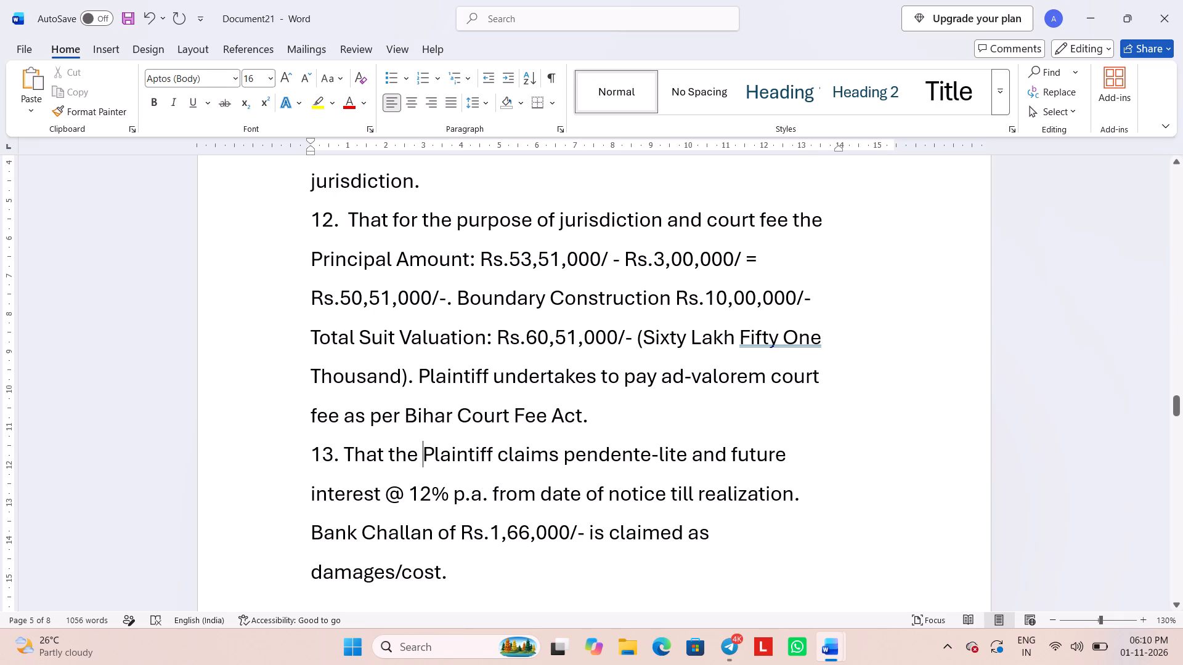
# Try to bring "damages/cost." up onto the line ending "is claimed as" in item 13.
pyautogui.scroll(-1, 634, 472)
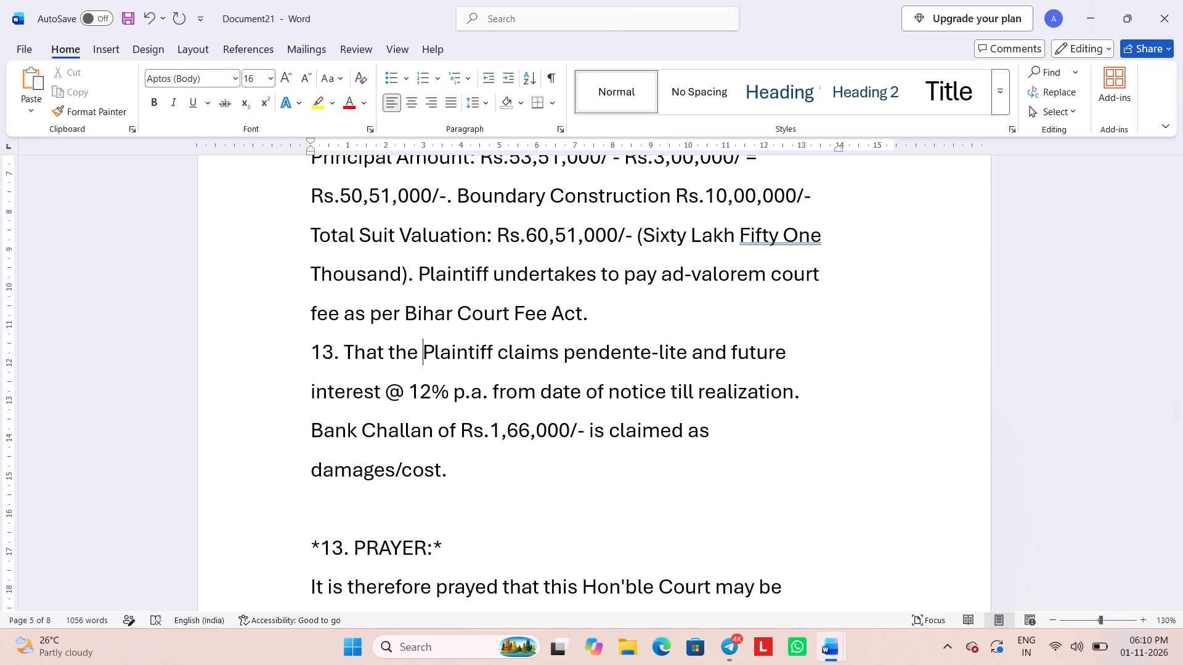
pyautogui.click(718, 433)
pyautogui.press('Delete')
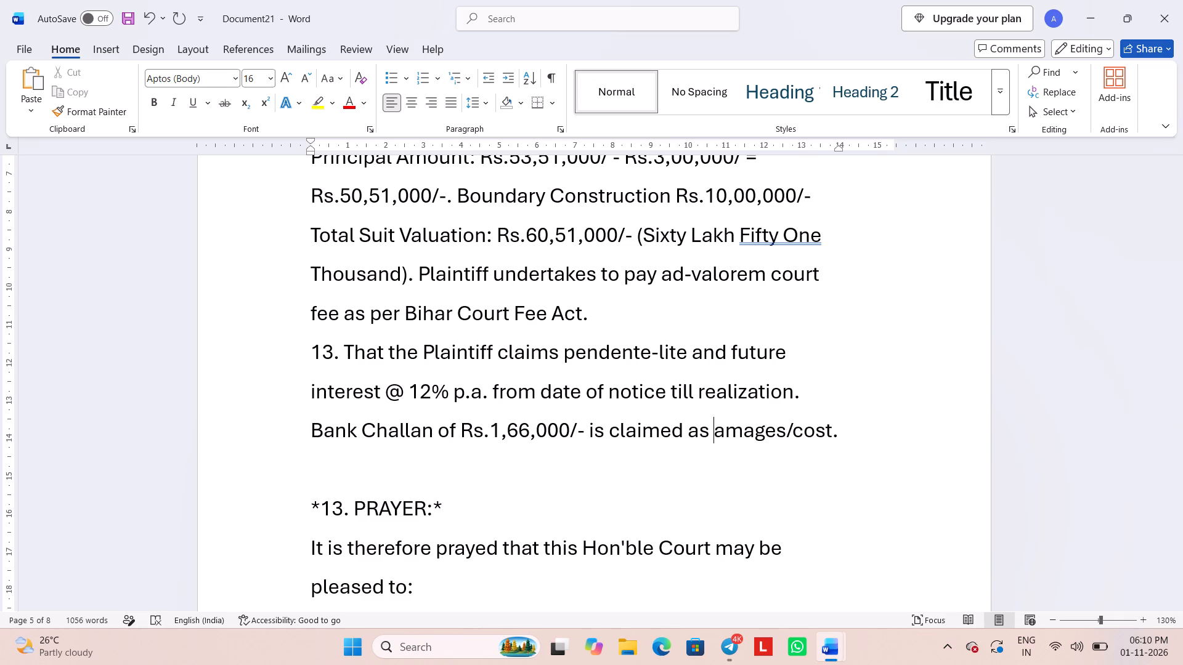